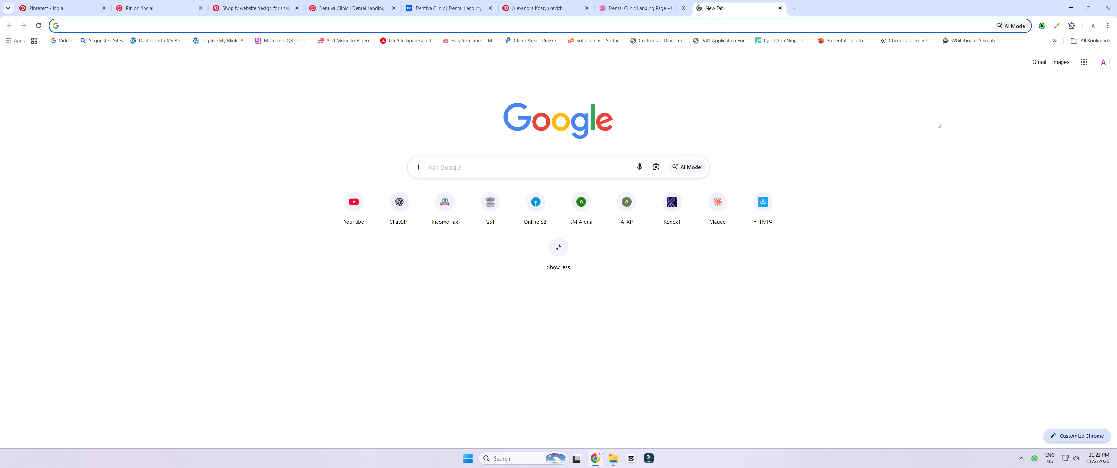
Close the browser window with all its open tabs.
left_click(961, 115)
left_click(1116, 0)
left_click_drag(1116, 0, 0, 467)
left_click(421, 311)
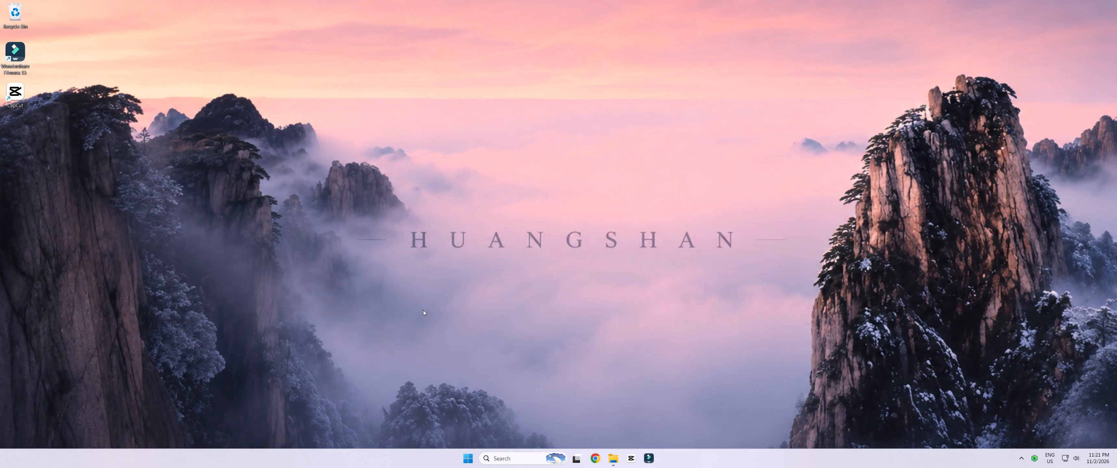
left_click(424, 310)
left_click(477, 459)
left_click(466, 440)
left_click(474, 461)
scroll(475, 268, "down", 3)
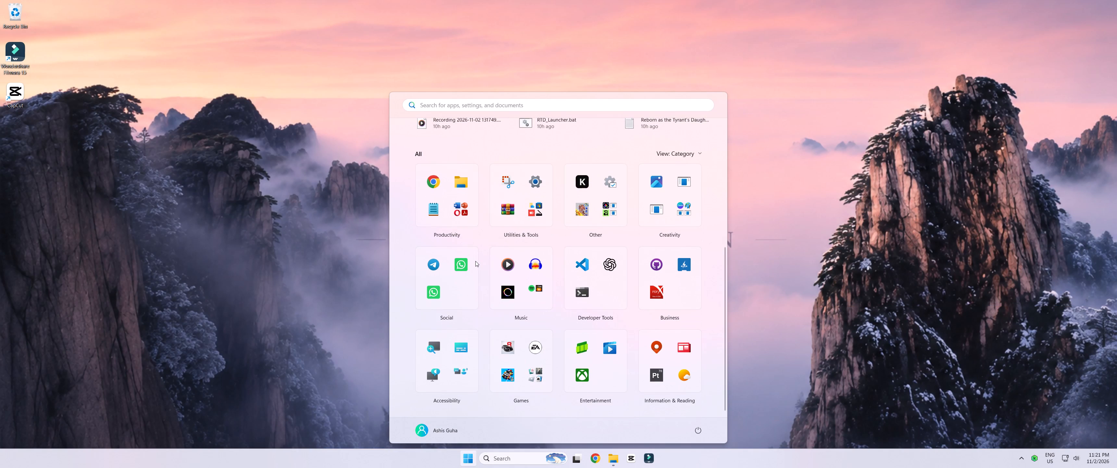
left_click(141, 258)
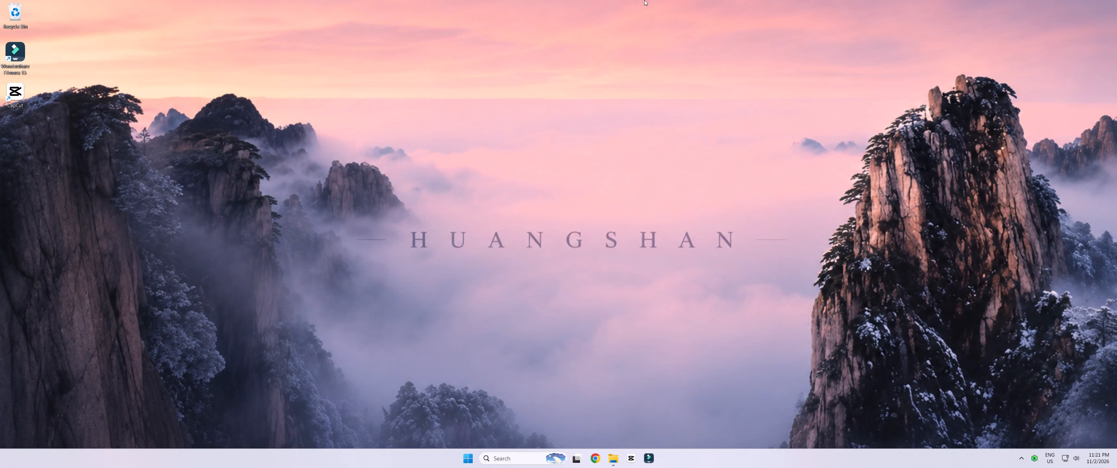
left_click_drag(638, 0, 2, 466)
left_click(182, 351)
Search the computer for "bonus" and open the Word document Bonus Drivers K1.docx.
left_click(475, 464)
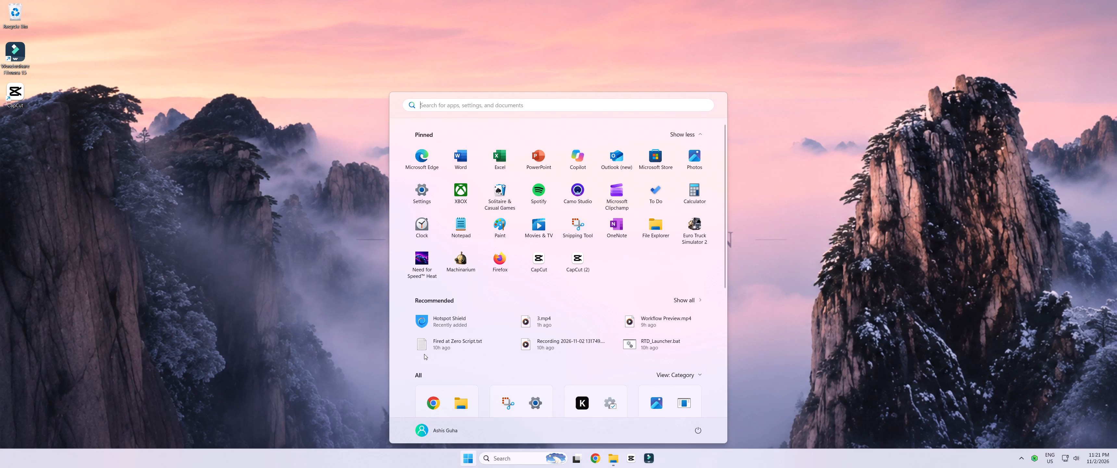
left_click(520, 455)
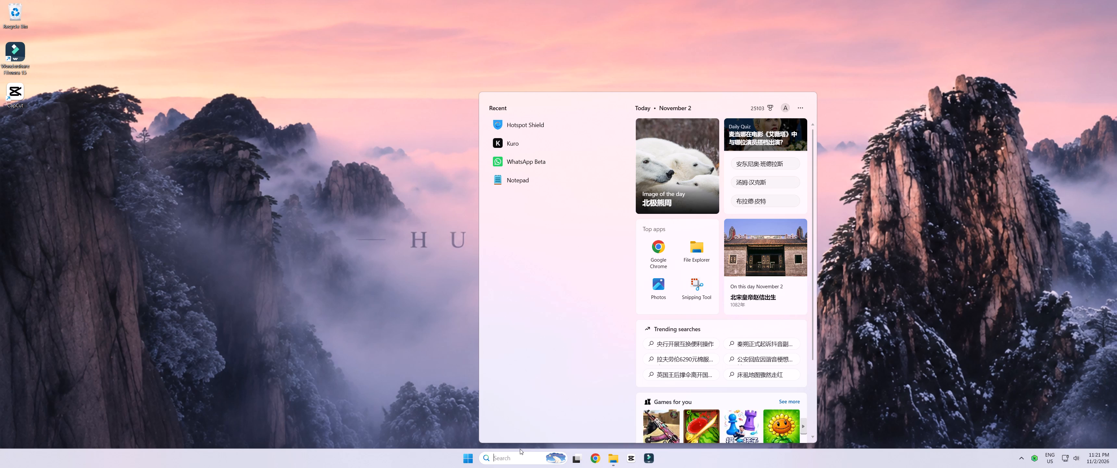
type("bonus")
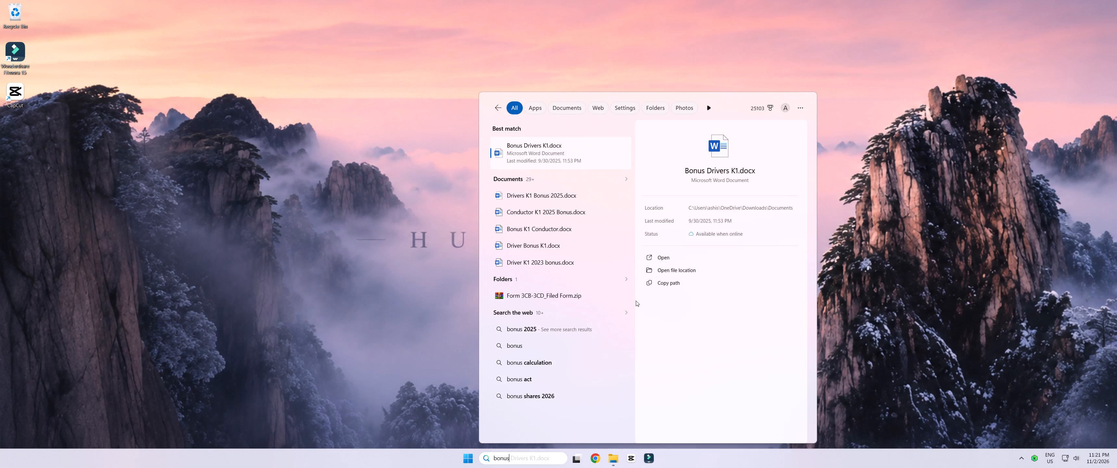
left_click(575, 162)
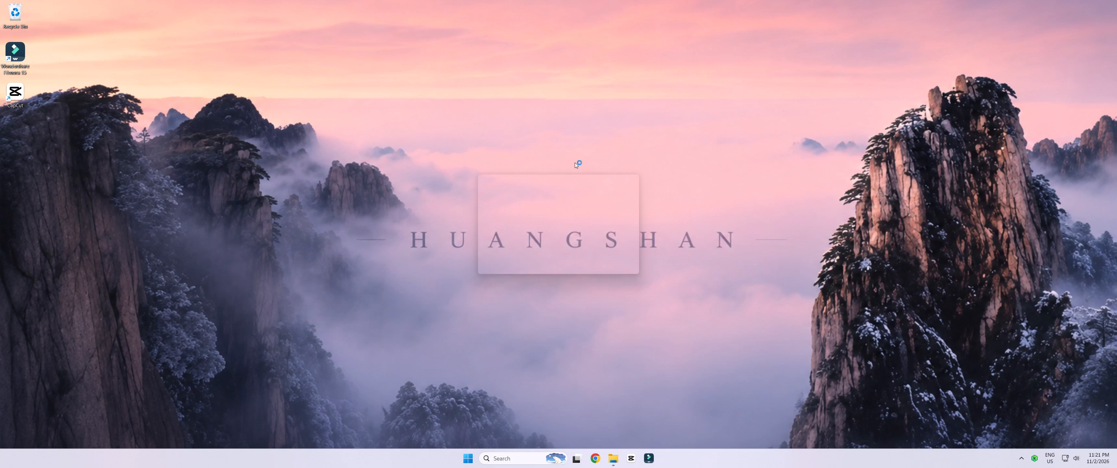
Show the hidden background app icons in the system tray.
left_click(1021, 466)
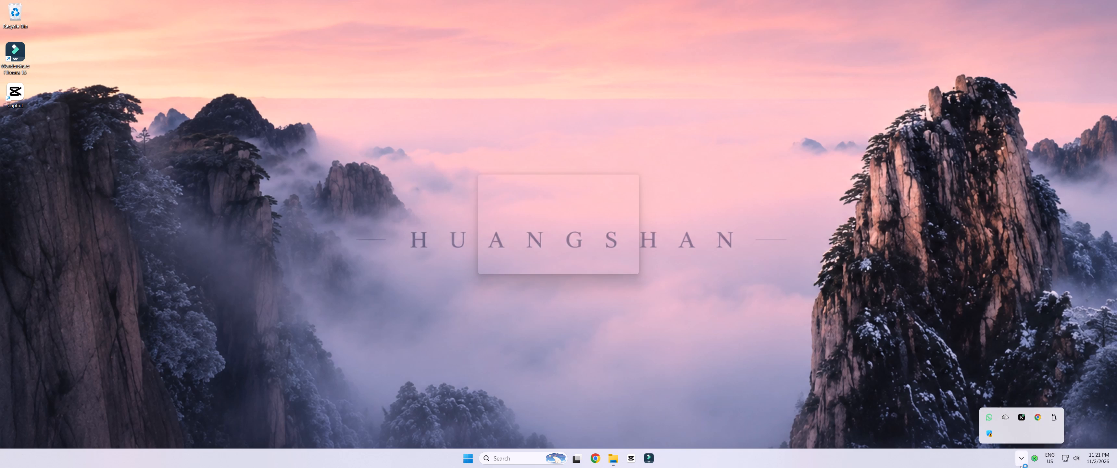
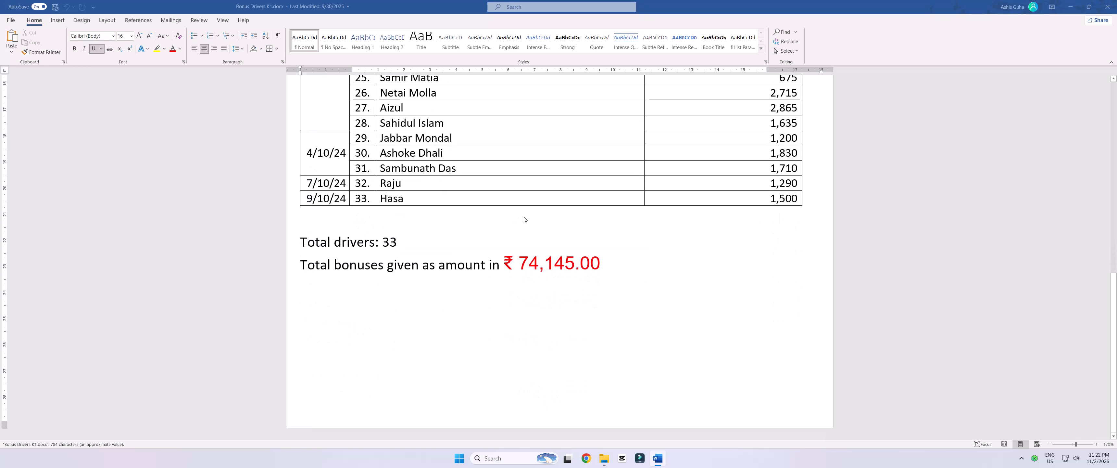
Add an empty column to the bonus table after the Amount column.
scroll(524, 217, "down", 2, "ctrl")
scroll(524, 238, "up", 5)
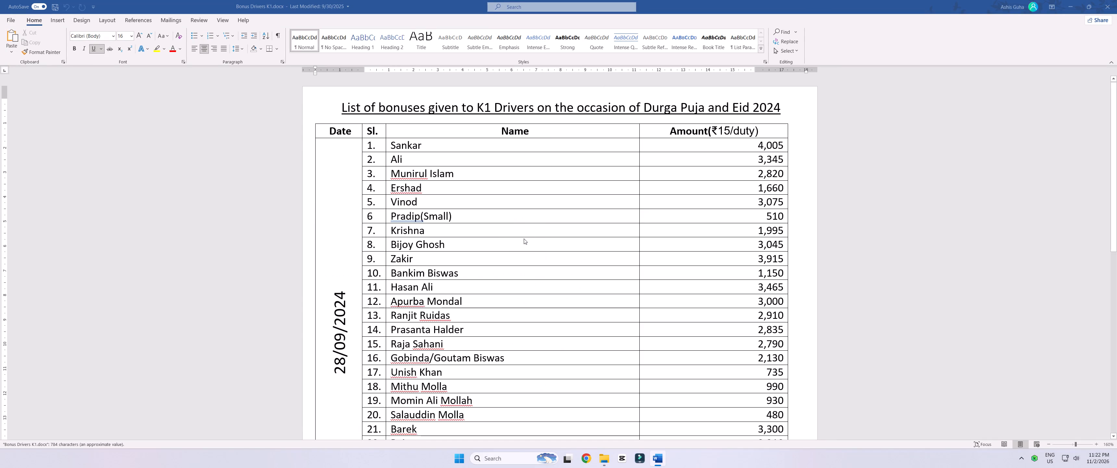
left_click(597, 189)
left_click(785, 117)
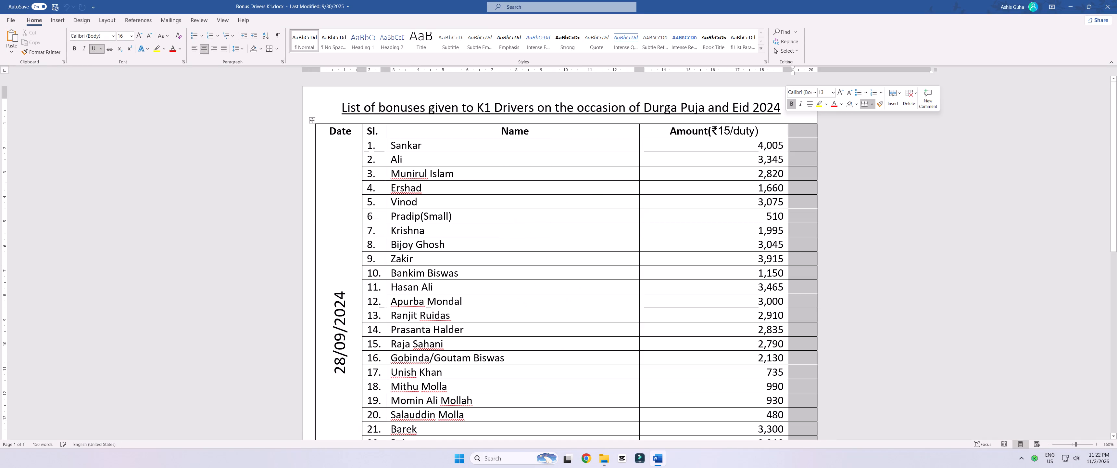
Change the year at the end of the document heading to 2026.
left_click(782, 107)
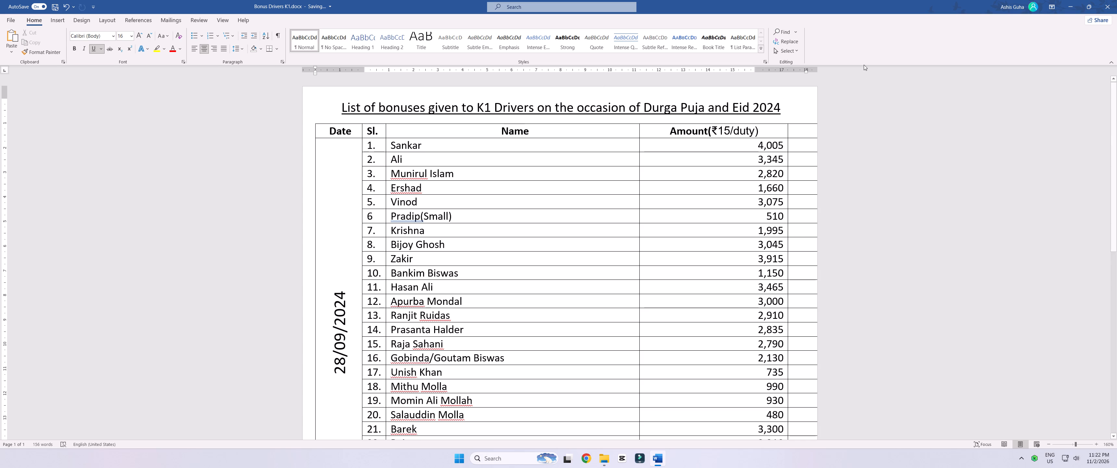
key("BackSpace")
key("6")
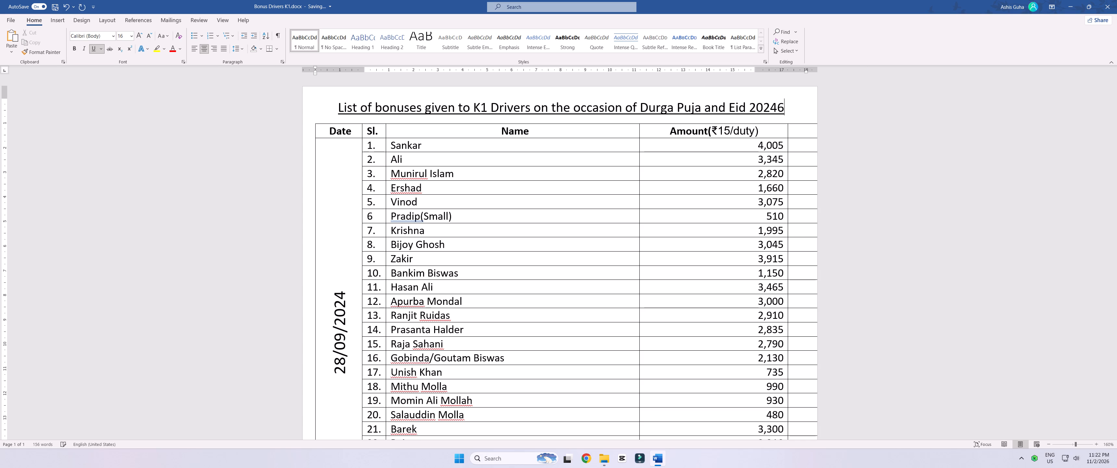
key("BackSpace")
key("BackSpace")
key("6")
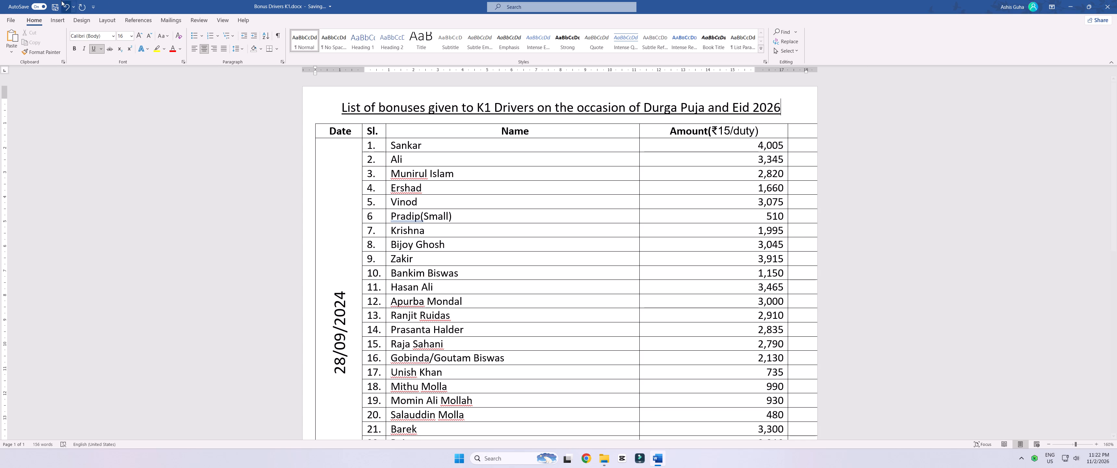
Turn off AutoSave for the document.
left_click(43, 5)
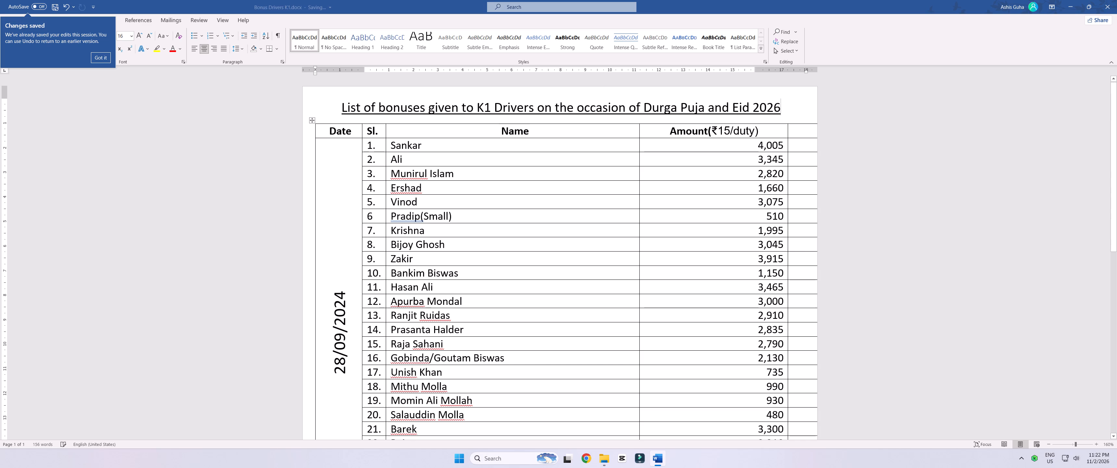
left_click(511, 114)
Examine the Amount column, the remaining driver rows and the totals beneath the table.
left_click(626, 179)
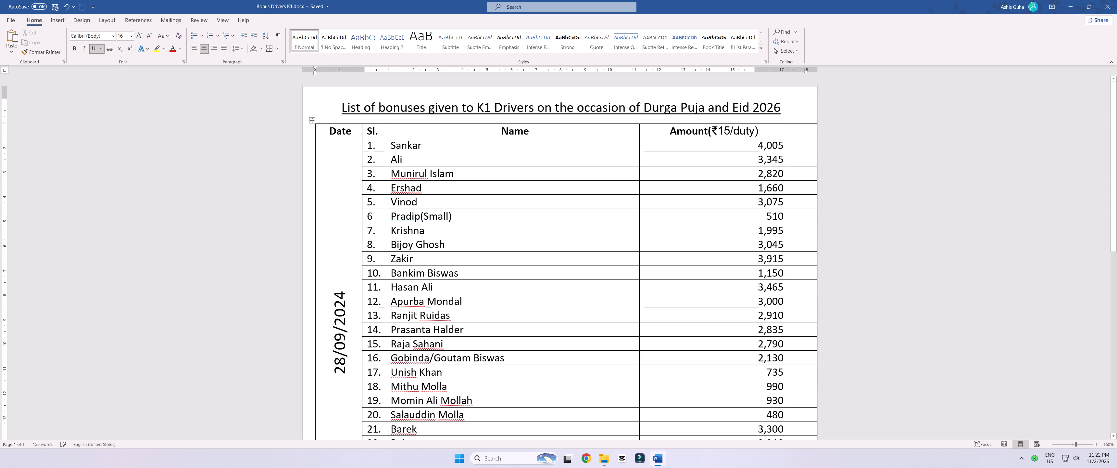
left_click(638, 112)
left_click(684, 166)
left_click(737, 142)
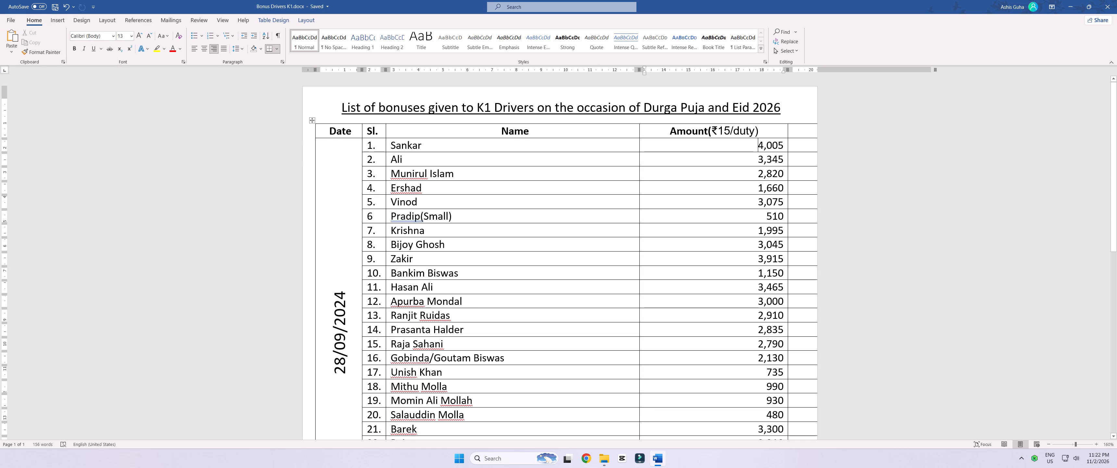
left_click(761, 142)
left_click(728, 128)
left_click(743, 160)
left_click(762, 146)
scroll(727, 212, "down", 1)
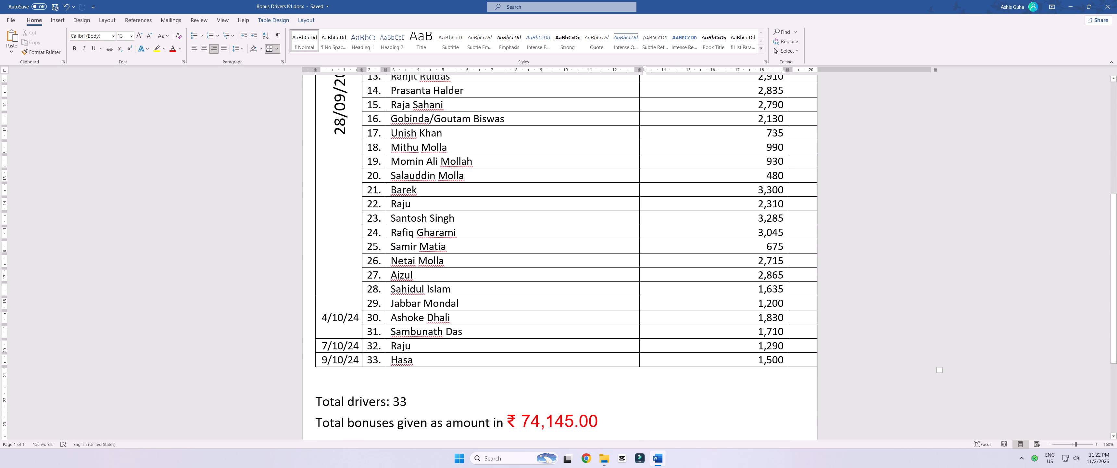
scroll(476, 242, "up", 1)
scroll(474, 242, "down", 2)
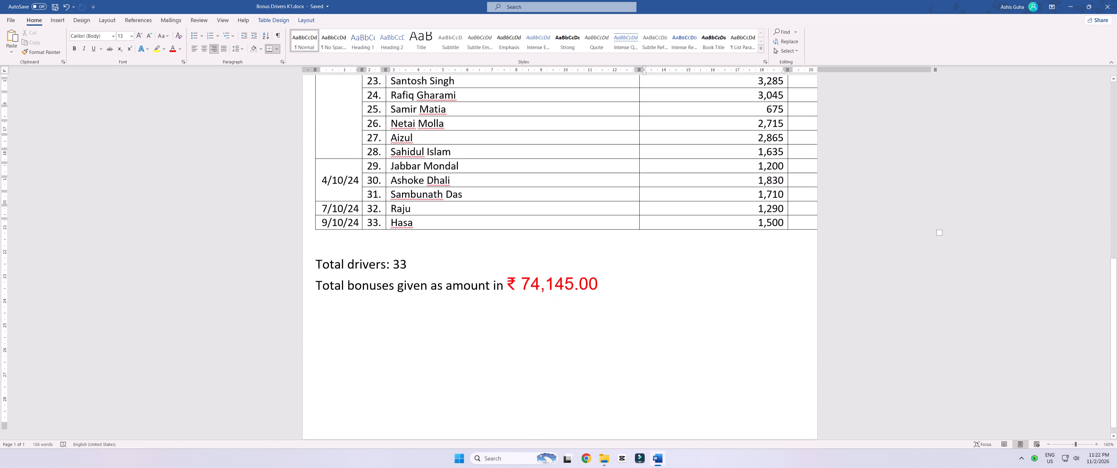
Delete the whole Date column from the bonus table, from its header to the last date entry.
left_click_drag(323, 168, 347, 200)
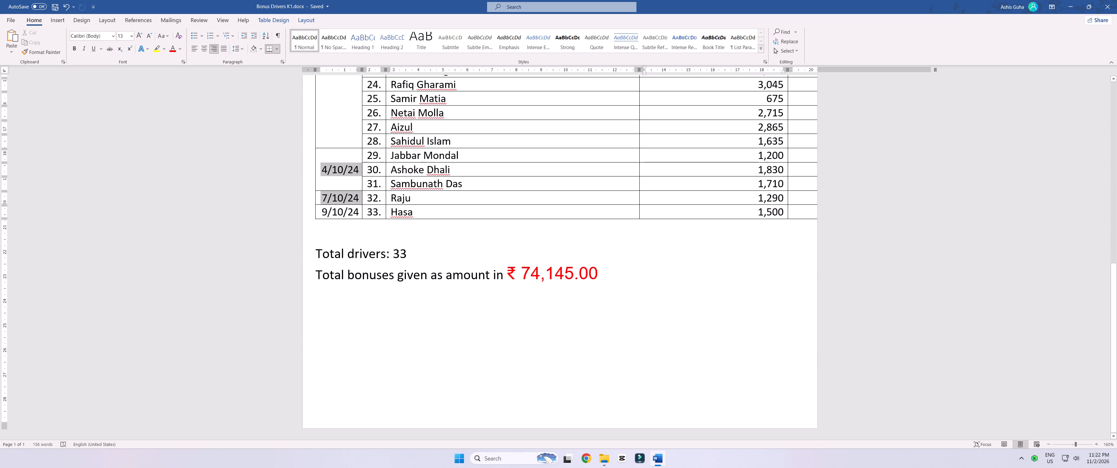
left_click_drag(347, 200, 347, 209)
left_click(352, 270)
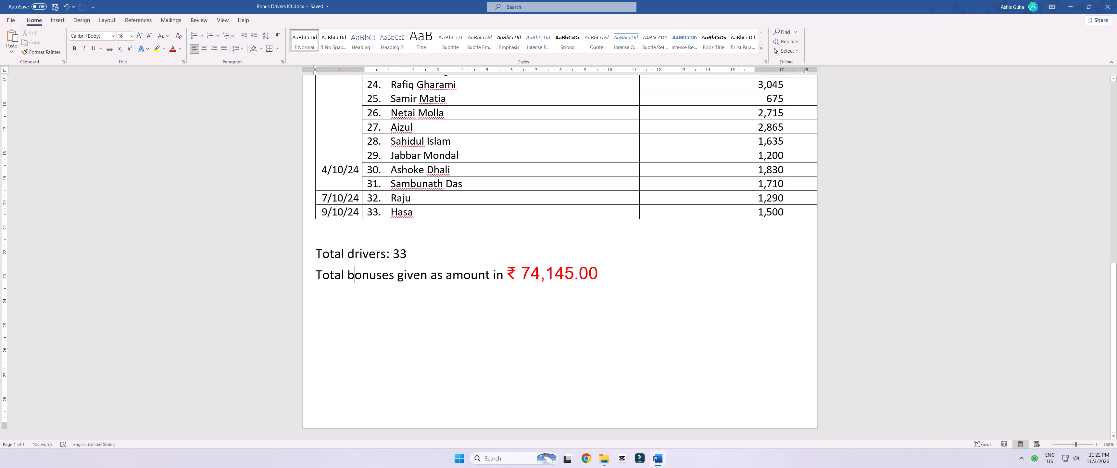
scroll(343, 260, "up", 1)
scroll(338, 137, "up", 2)
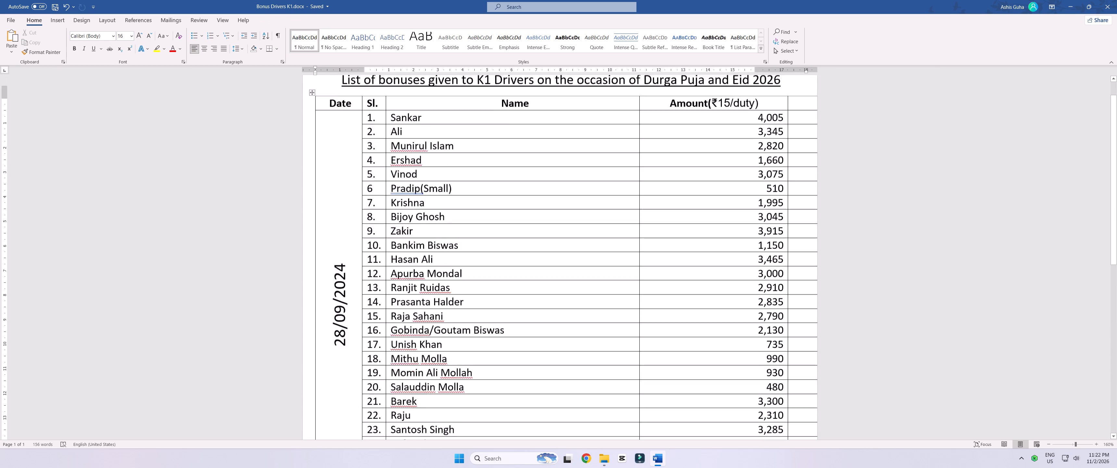
left_click(347, 126)
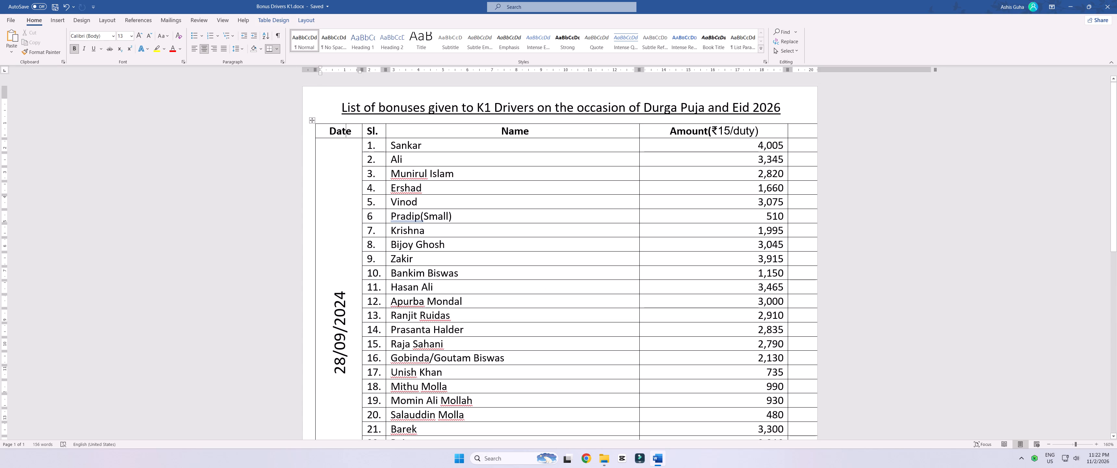
left_click(345, 120)
left_click(343, 126)
left_click(339, 133)
left_click(331, 148)
left_click(344, 71)
left_click(324, 132)
double_click(331, 132)
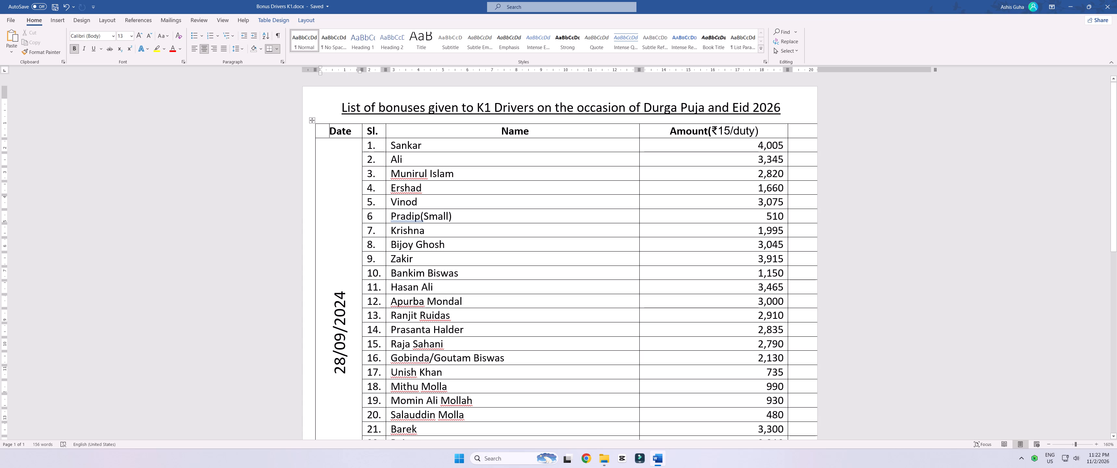
left_click(327, 174)
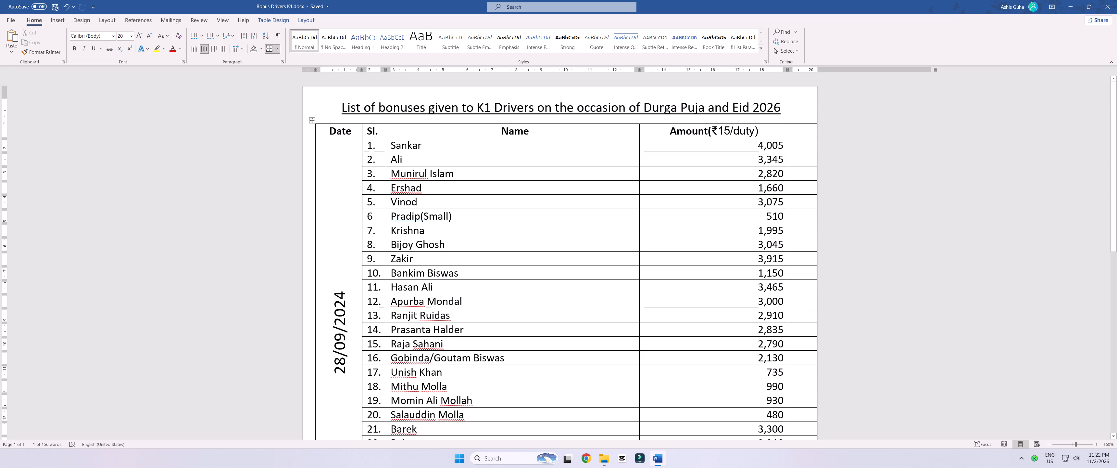
left_click_drag(324, 130, 341, 333)
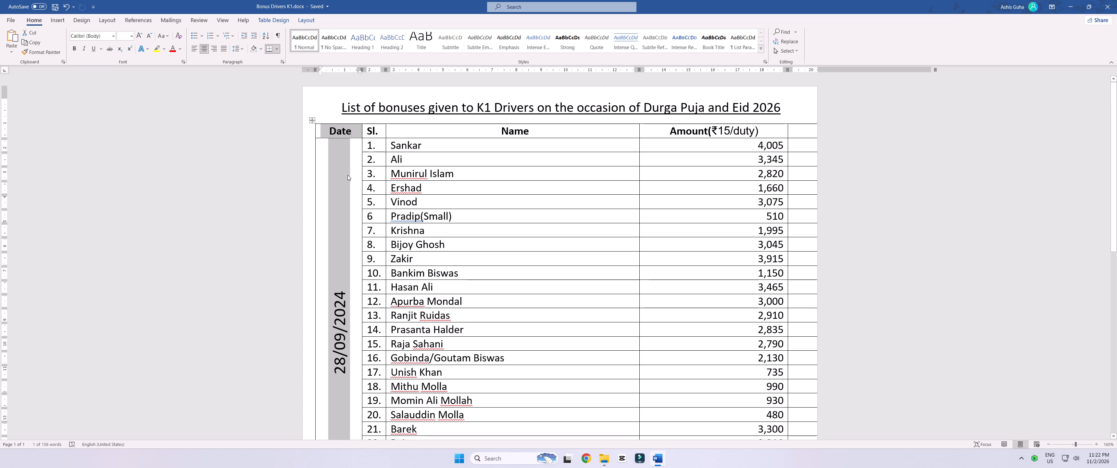
left_click(344, 170)
left_click_drag(330, 129, 339, 368)
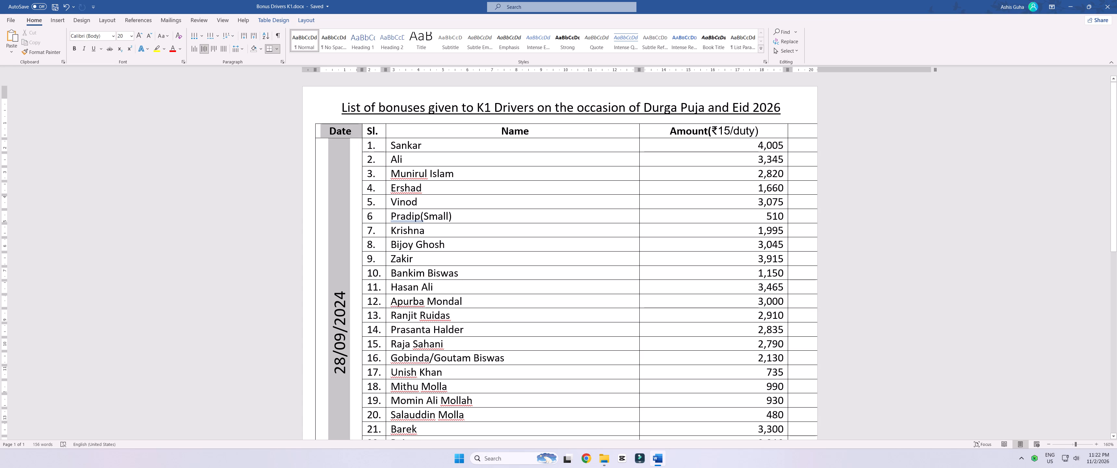
left_click_drag(339, 368, 338, 357)
scroll(337, 368, "down", 1)
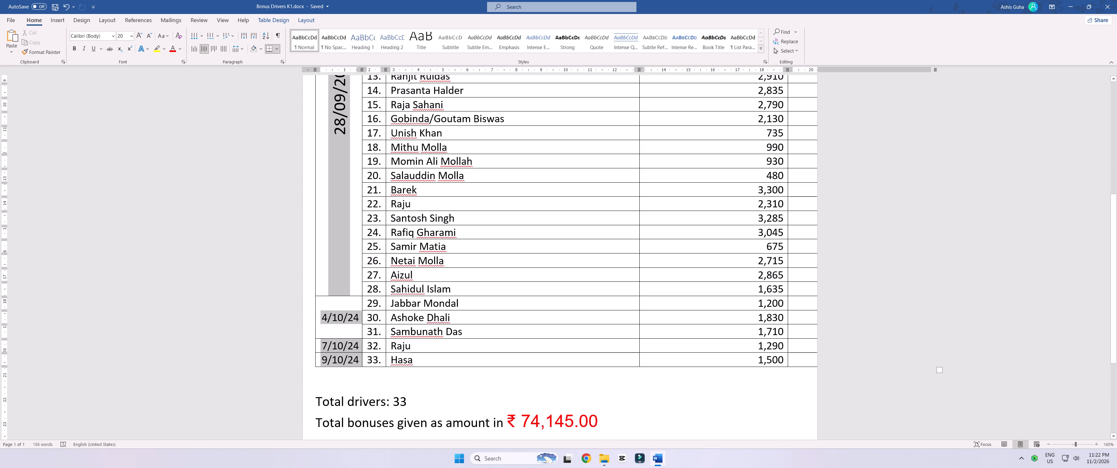
left_click(302, 19)
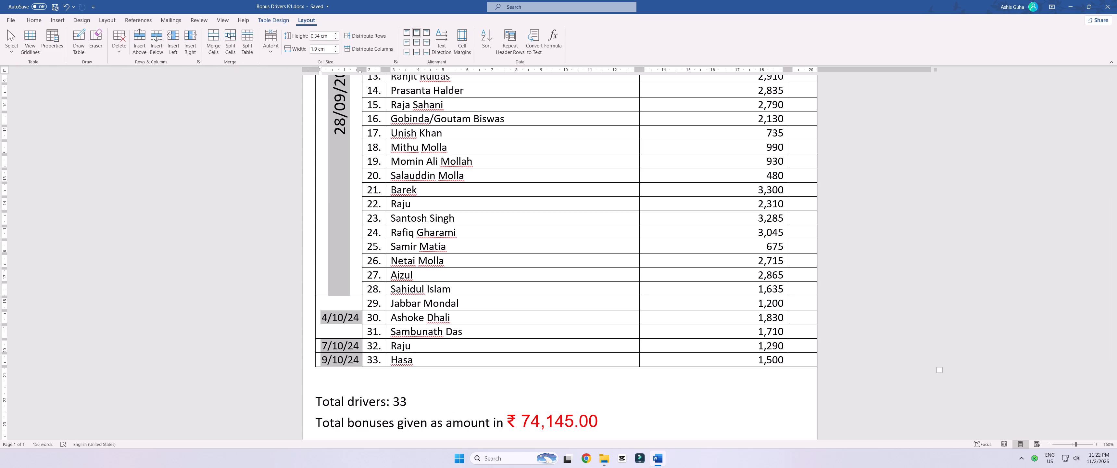
left_click(114, 46)
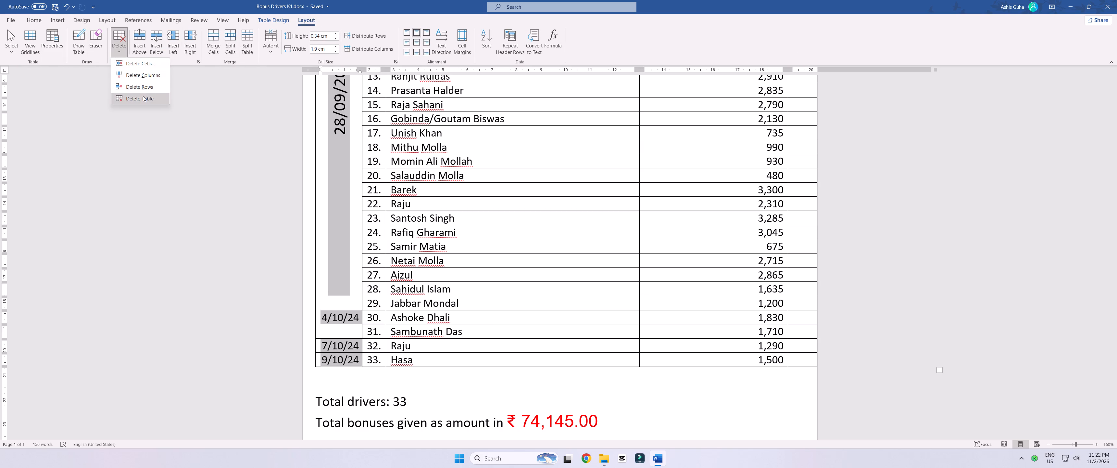
left_click(146, 75)
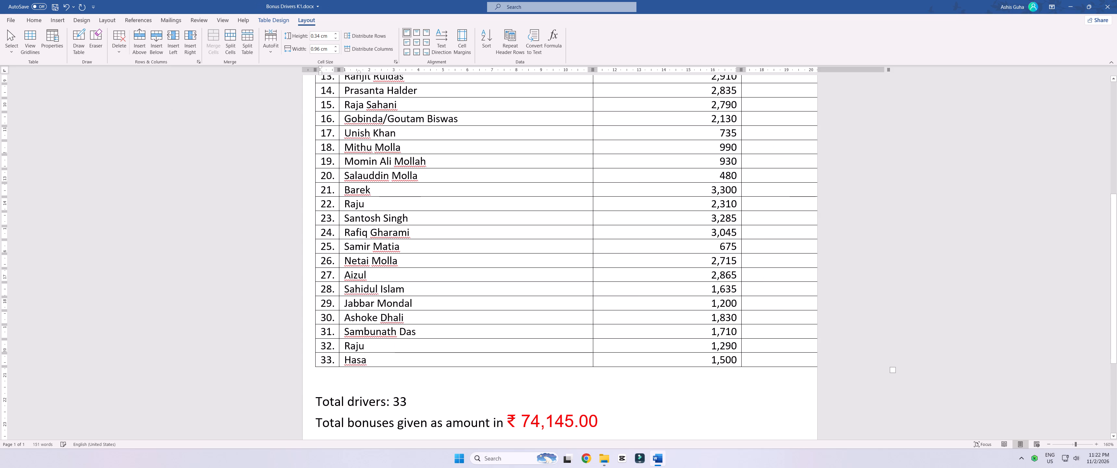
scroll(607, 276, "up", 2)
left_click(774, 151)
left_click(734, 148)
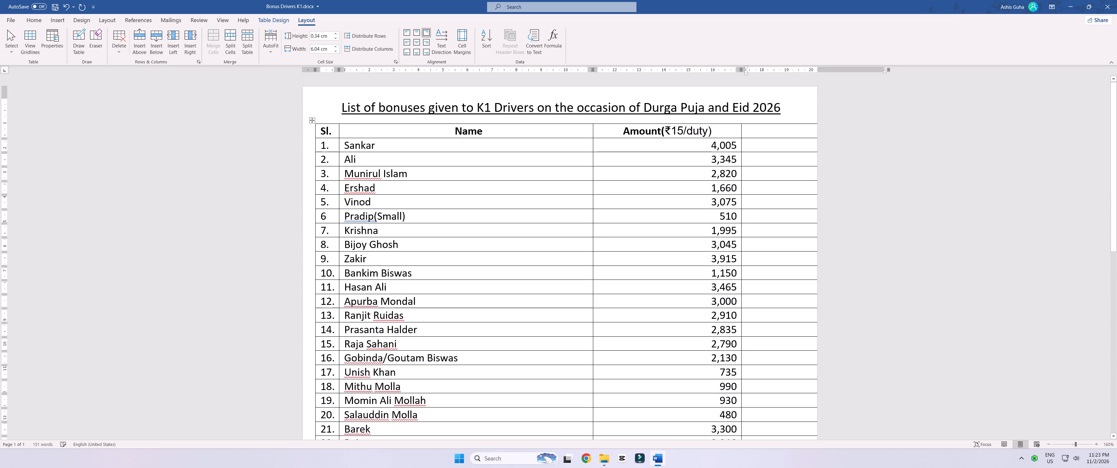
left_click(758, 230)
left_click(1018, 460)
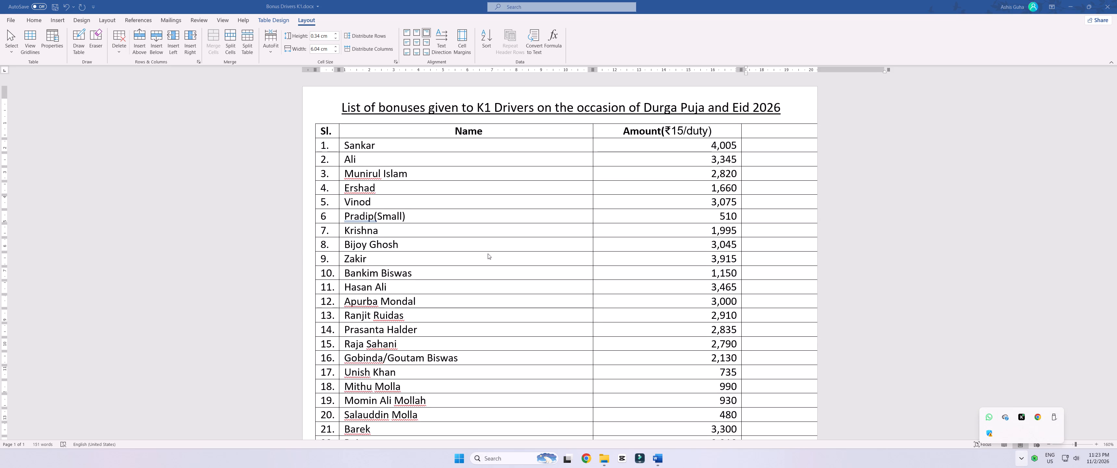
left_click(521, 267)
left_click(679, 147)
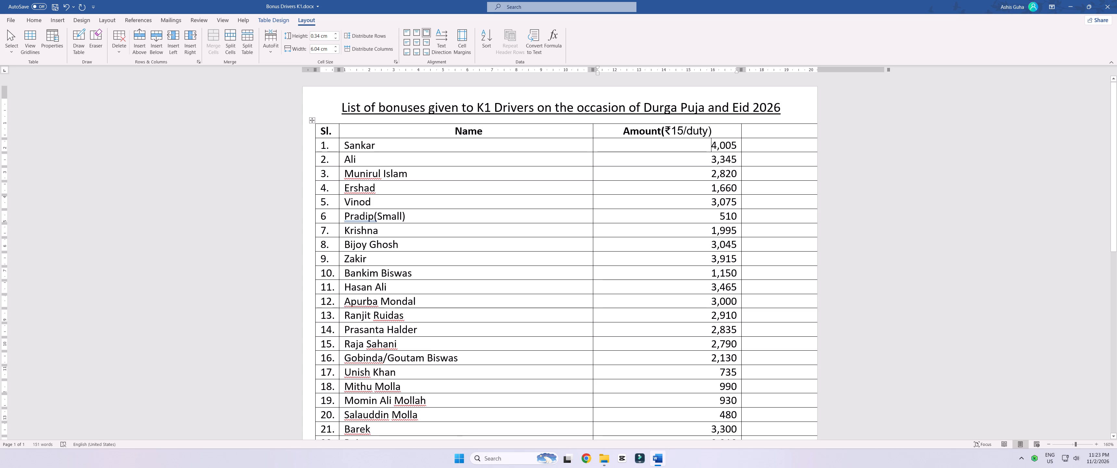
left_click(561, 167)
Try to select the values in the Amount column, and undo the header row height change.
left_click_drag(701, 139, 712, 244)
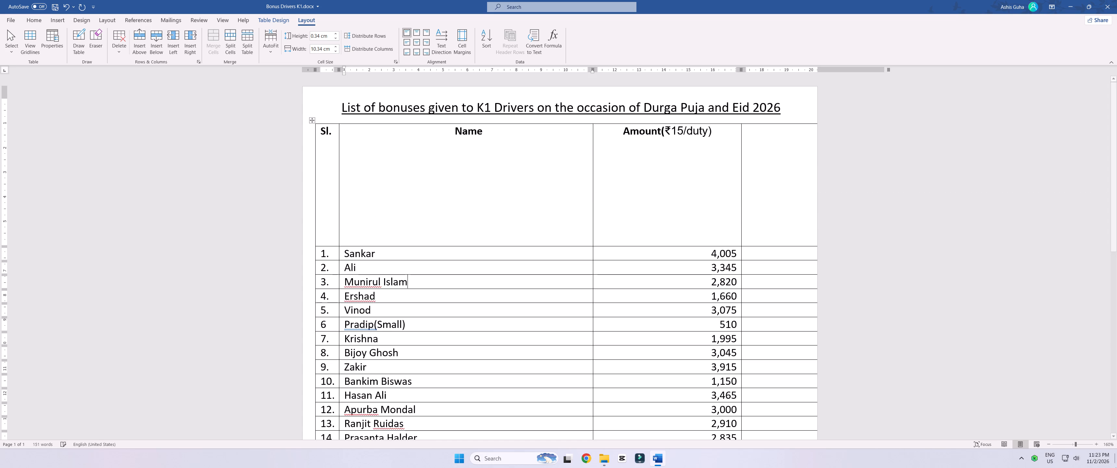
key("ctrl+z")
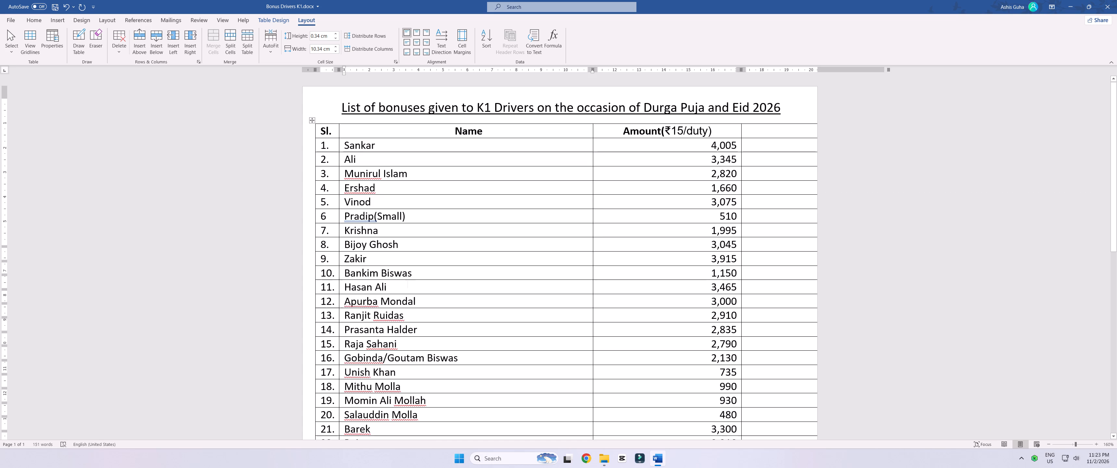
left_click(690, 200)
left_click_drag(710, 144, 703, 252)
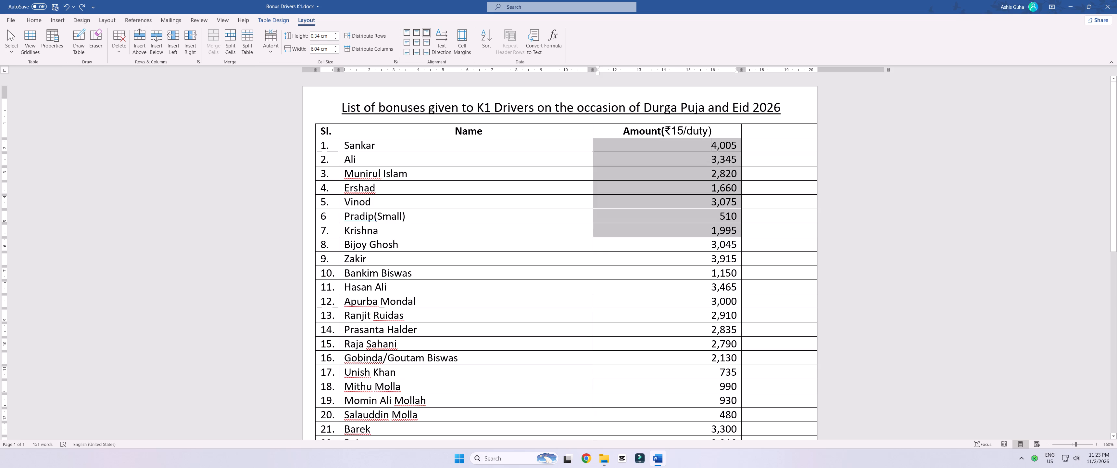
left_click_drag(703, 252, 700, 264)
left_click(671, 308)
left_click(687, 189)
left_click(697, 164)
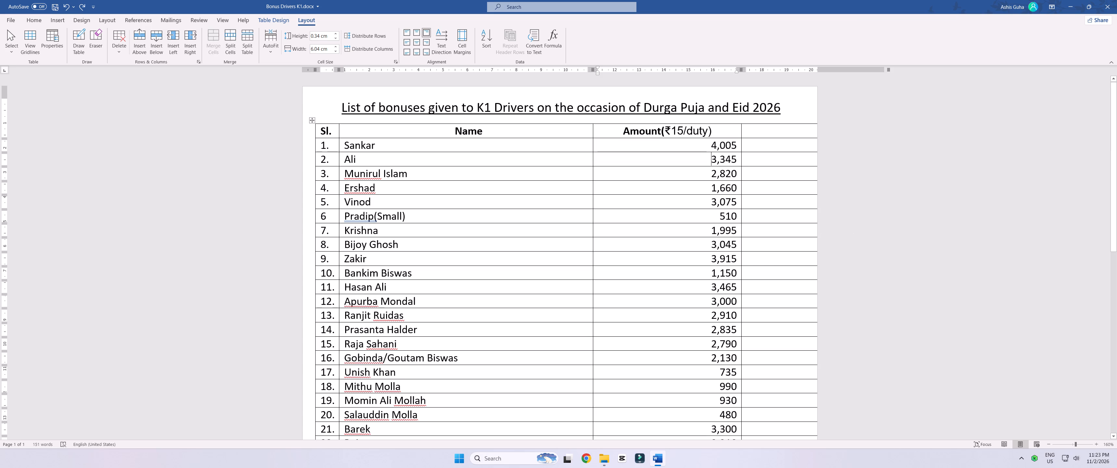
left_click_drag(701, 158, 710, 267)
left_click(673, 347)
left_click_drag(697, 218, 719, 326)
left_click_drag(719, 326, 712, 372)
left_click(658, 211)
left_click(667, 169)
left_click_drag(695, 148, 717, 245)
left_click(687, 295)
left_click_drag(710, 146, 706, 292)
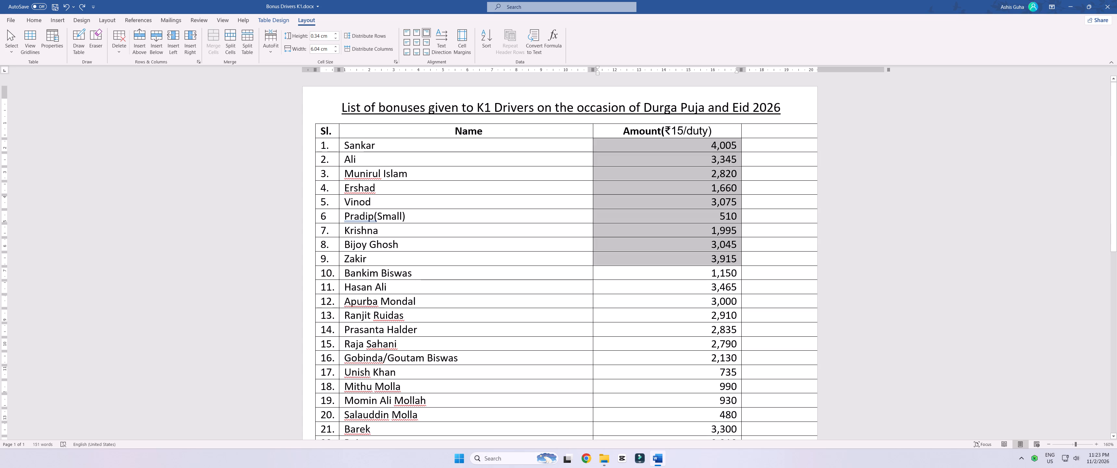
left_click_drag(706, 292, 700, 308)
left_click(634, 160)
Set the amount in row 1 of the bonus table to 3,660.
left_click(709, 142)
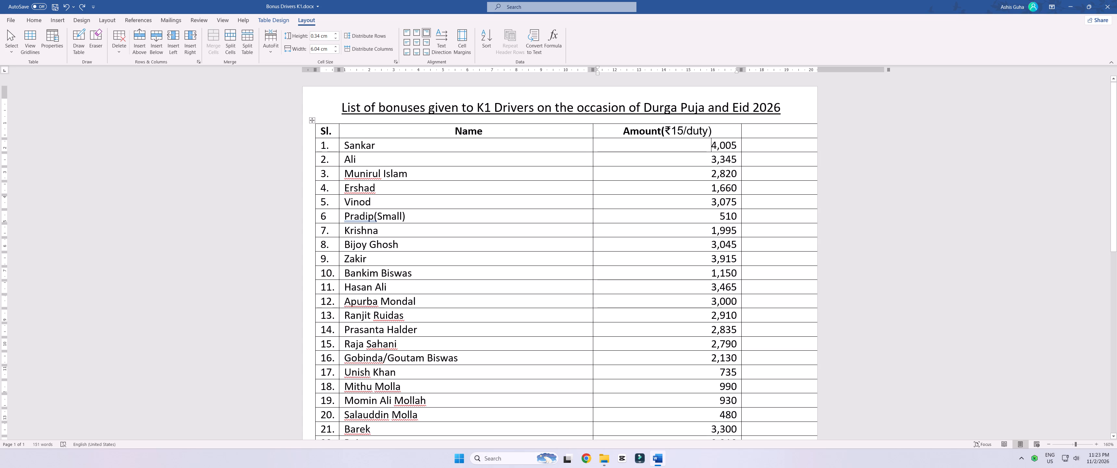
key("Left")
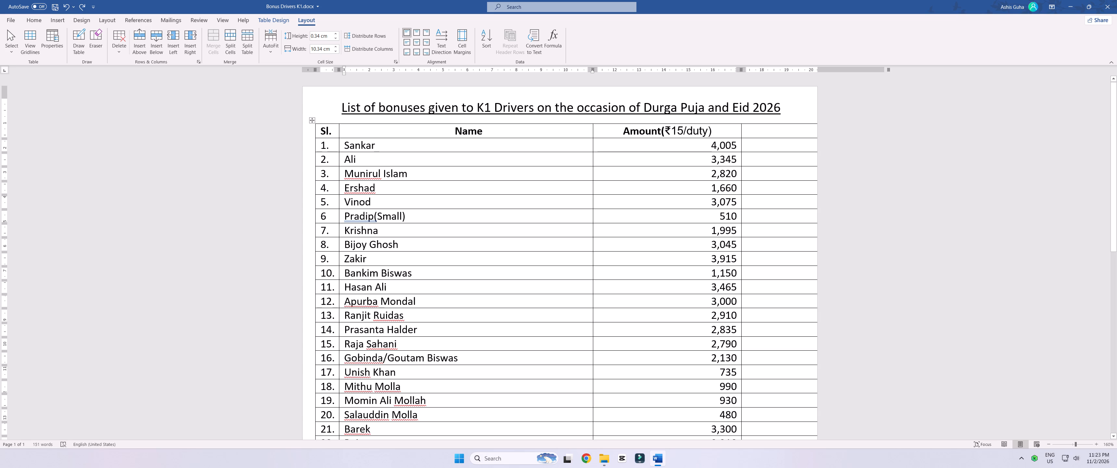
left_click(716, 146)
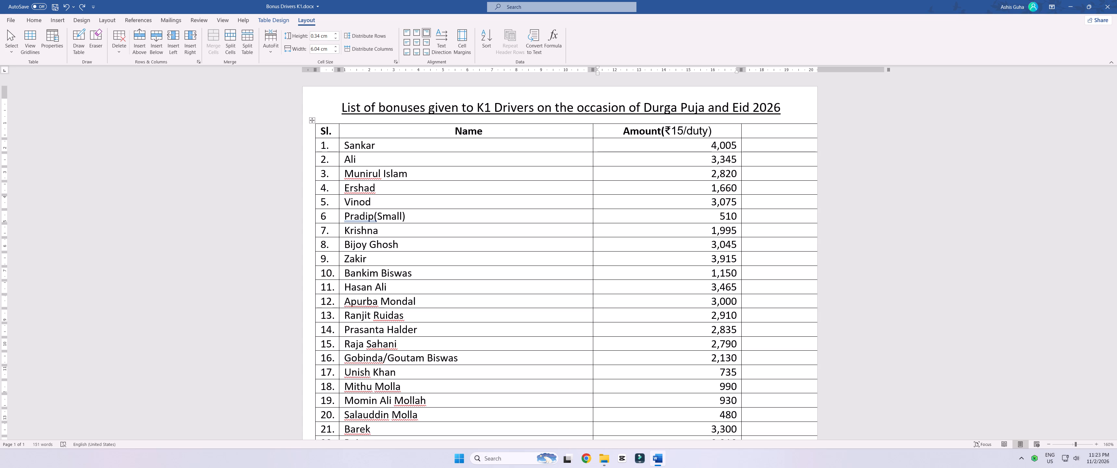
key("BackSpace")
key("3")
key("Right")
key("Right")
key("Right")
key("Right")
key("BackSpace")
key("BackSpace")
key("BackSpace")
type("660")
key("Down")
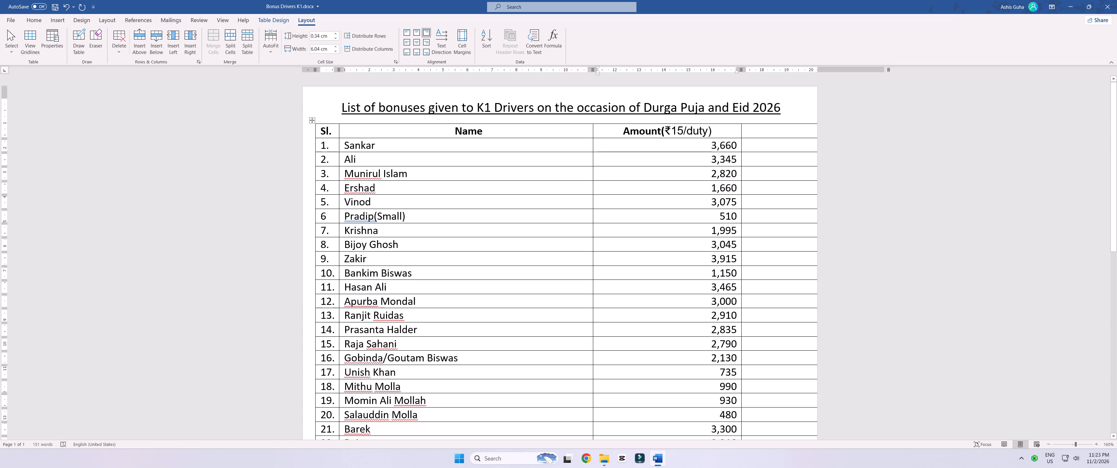
Clear every driver name in rows 1 to 33 of the Name column, keeping the column header.
scroll(346, 151, "down", 1)
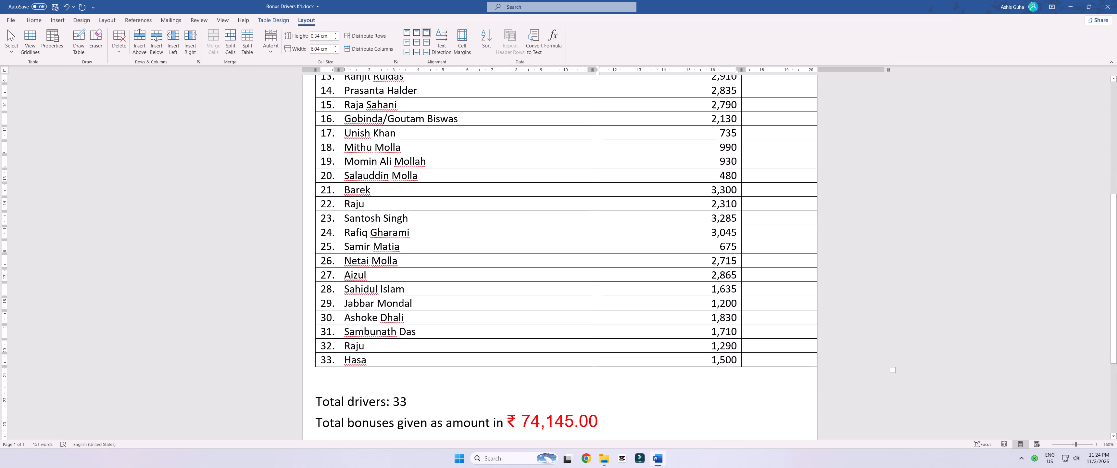
left_click_drag(376, 363, 335, 144)
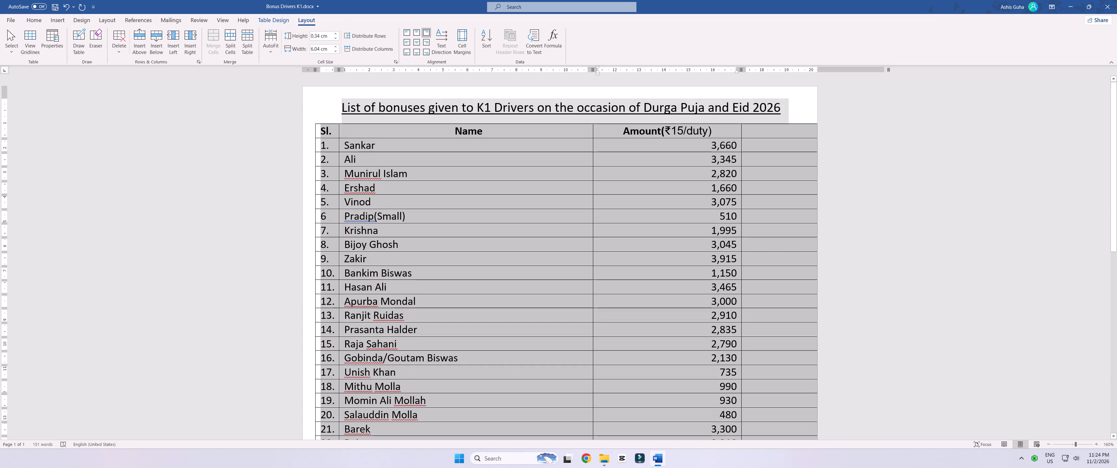
left_click_drag(335, 144, 333, 134)
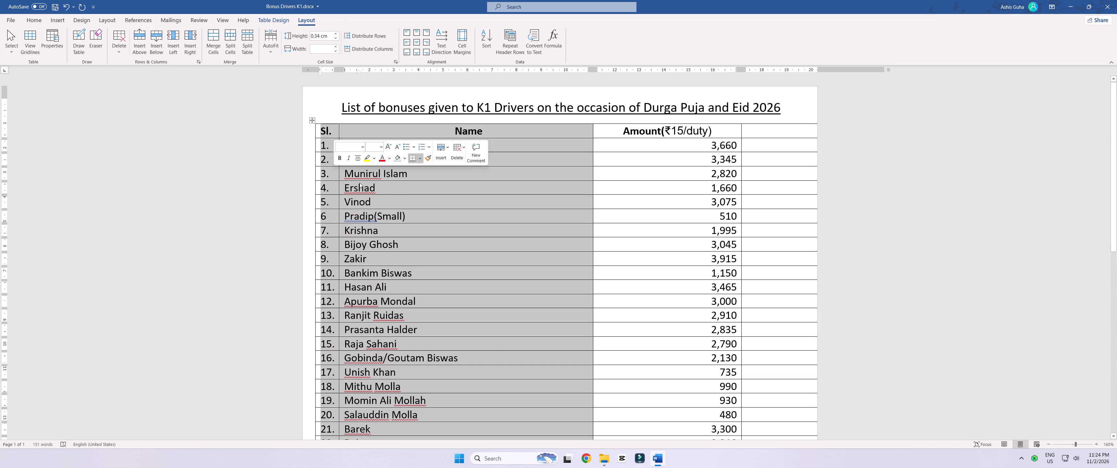
left_click(372, 217)
scroll(363, 217, "down", 2)
scroll(317, 173, "up", 1)
scroll(325, 194, "down", 1)
left_click_drag(377, 212, 345, 44)
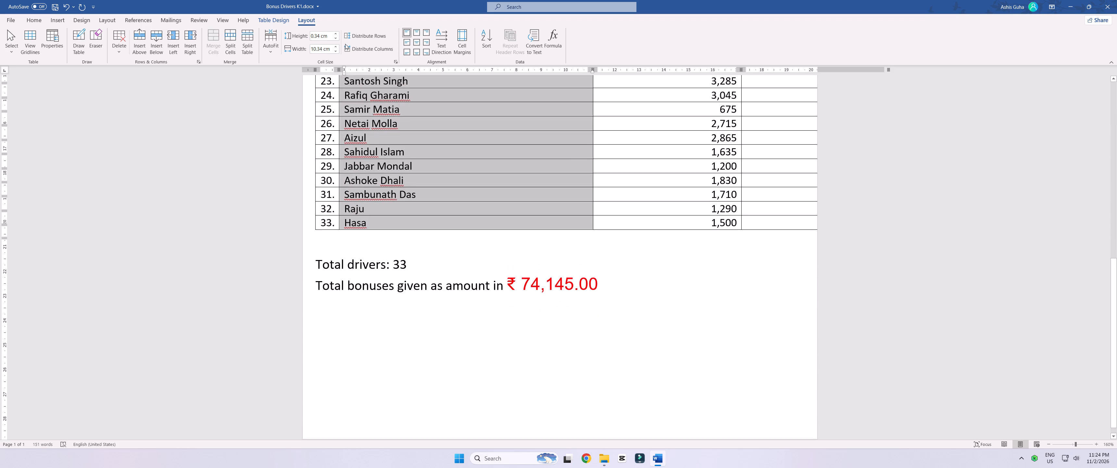
left_click_drag(345, 44, 341, 146)
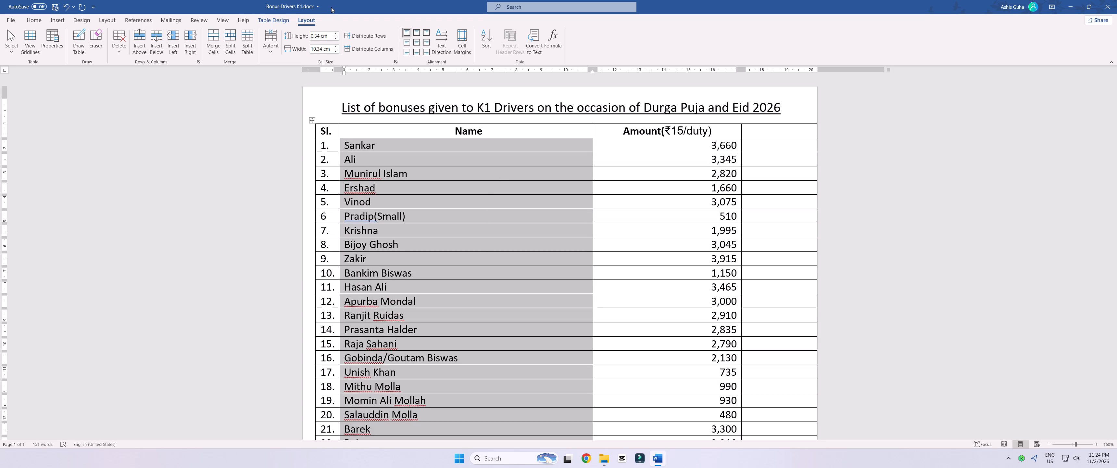
key("Delete")
Clear all the values in rows 1 to 33 of the Amount column, keeping the column header.
left_click_drag(709, 142, 713, 203)
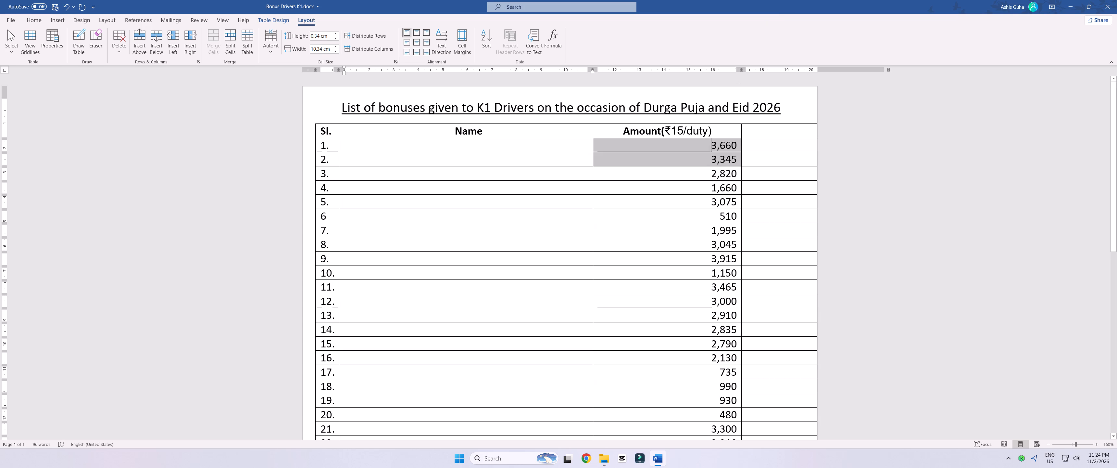
left_click_drag(713, 203, 677, 325)
scroll(694, 334, "down", 1)
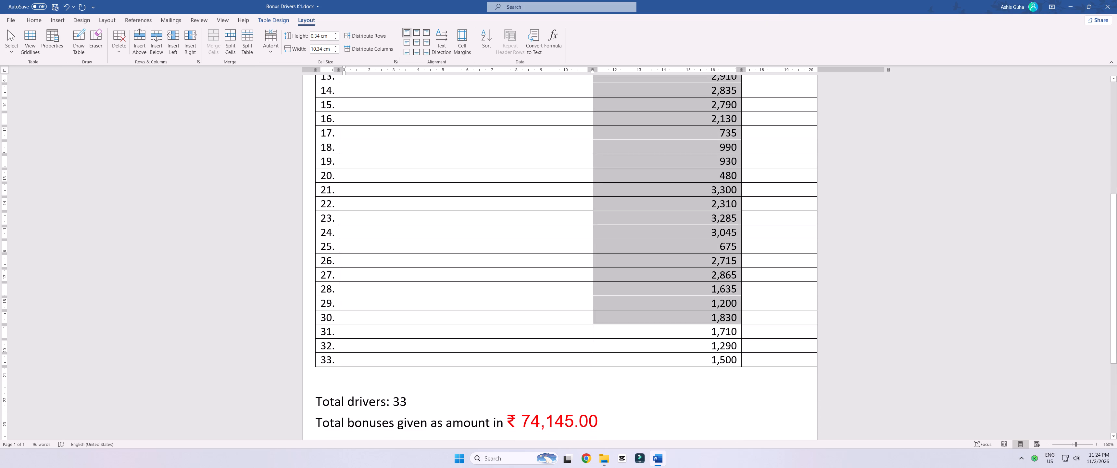
left_click_drag(677, 325, 678, 352)
key("Delete")
Delete table rows 19 to 33 entirely, leaving rows numbered 1 to 18.
left_click_drag(481, 375, 477, 368)
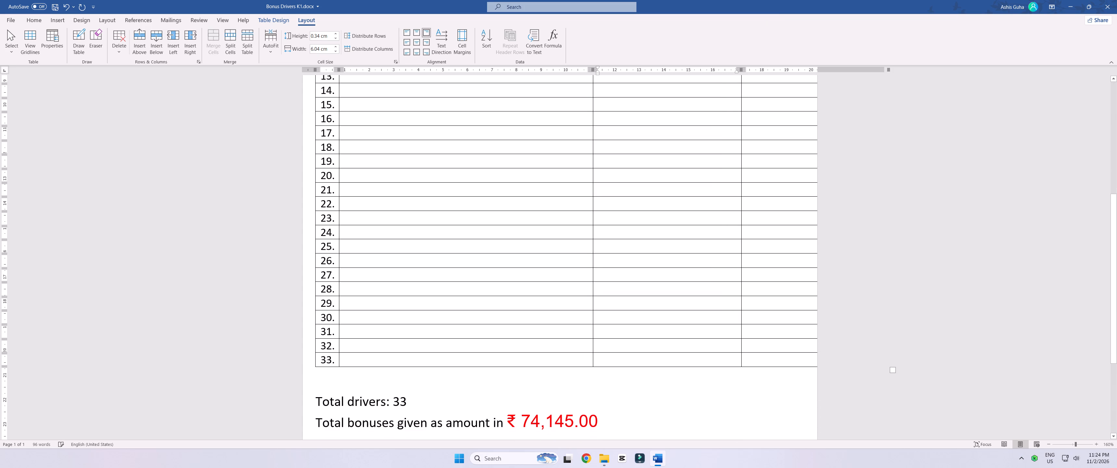
left_click_drag(477, 368, 470, 288)
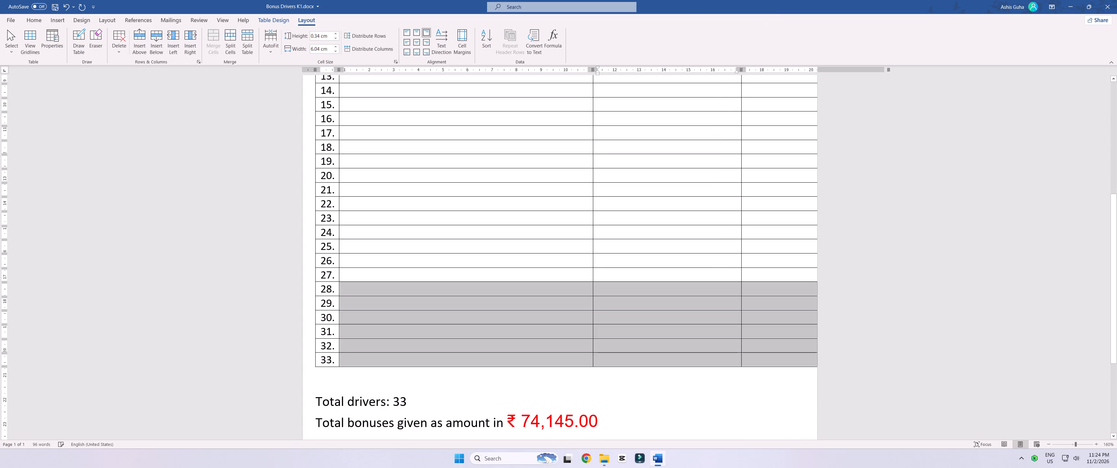
left_click_drag(470, 288, 471, 245)
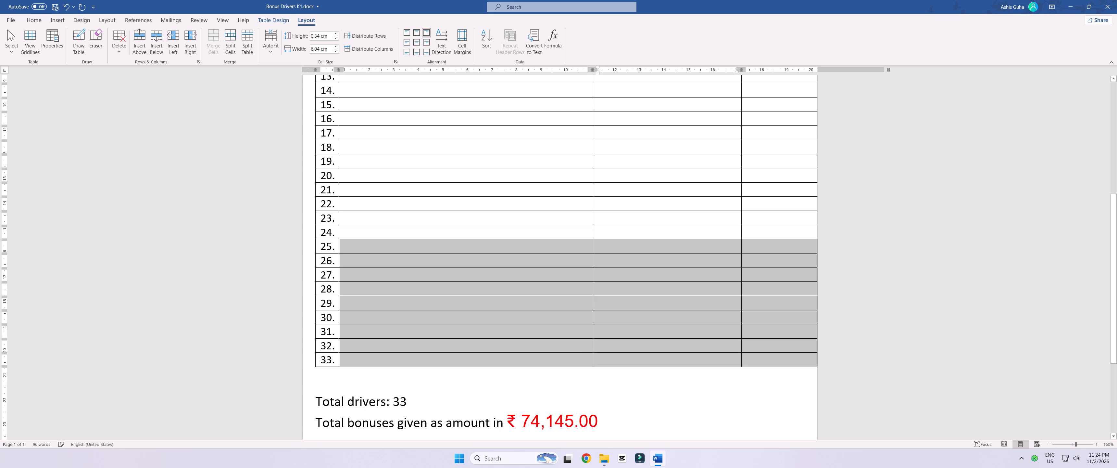
left_click_drag(471, 245, 435, 377)
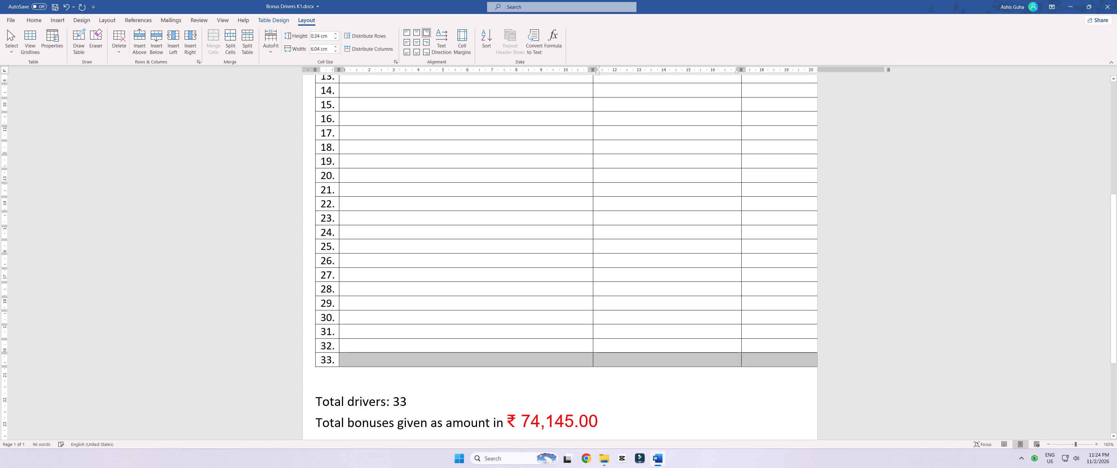
left_click_drag(435, 377, 417, 303)
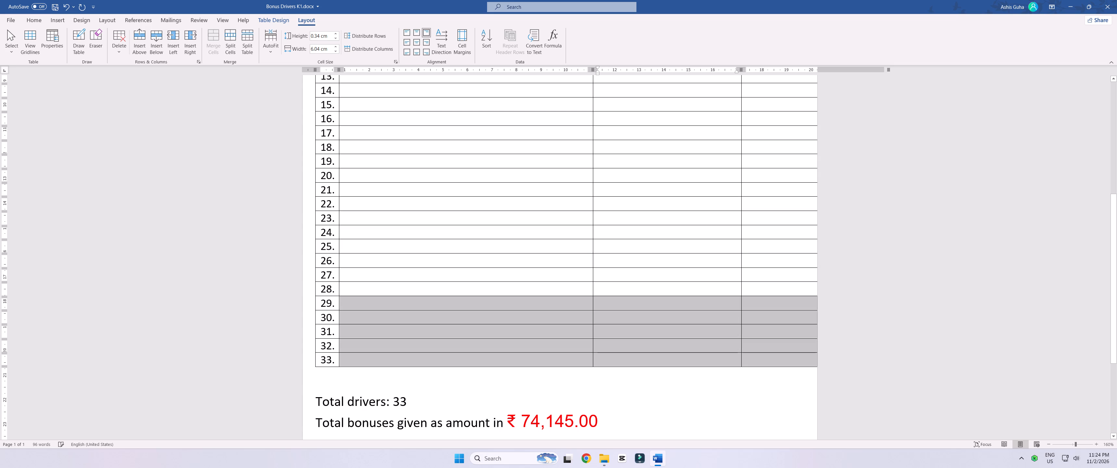
left_click_drag(417, 303, 394, 156)
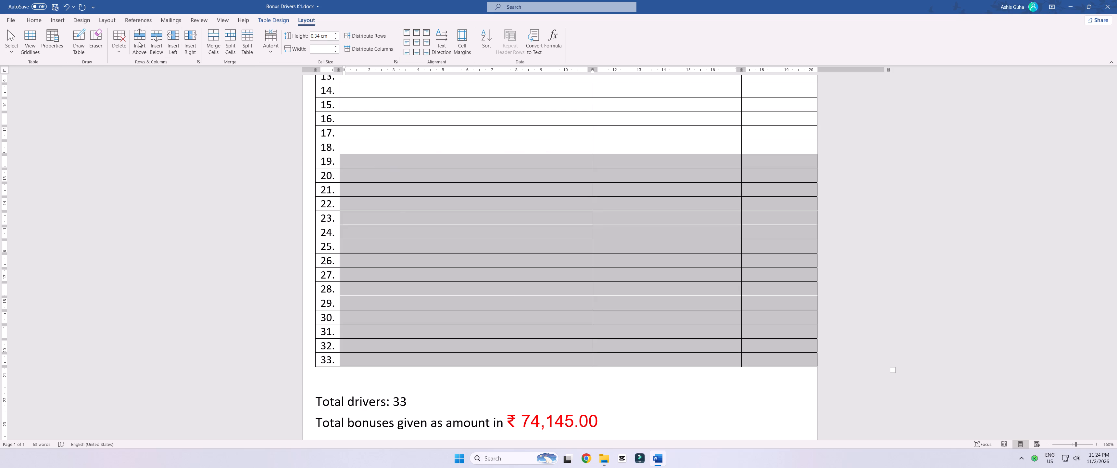
left_click(124, 47)
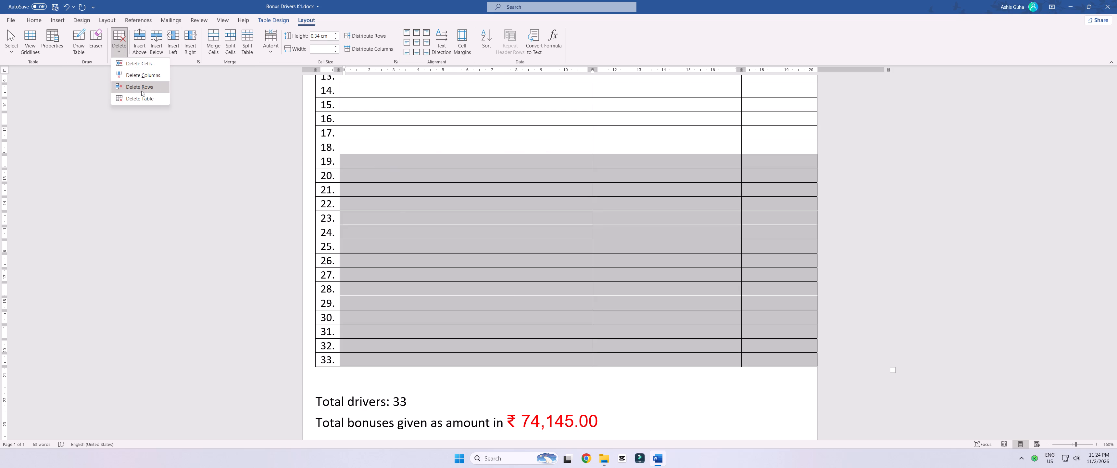
left_click(140, 87)
Delete the empty column after the Amount column from the bonus table.
scroll(386, 209, "up", 2)
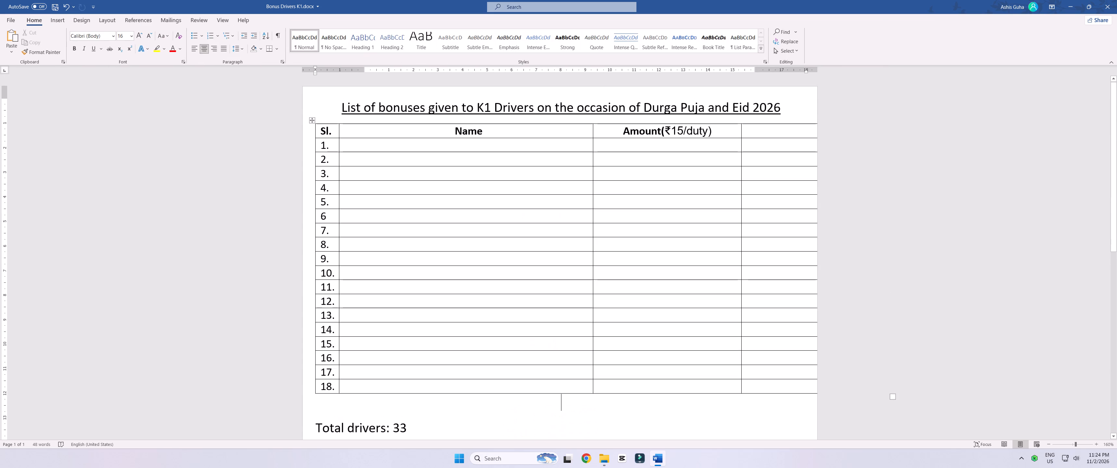
left_click(462, 155)
left_click(467, 150)
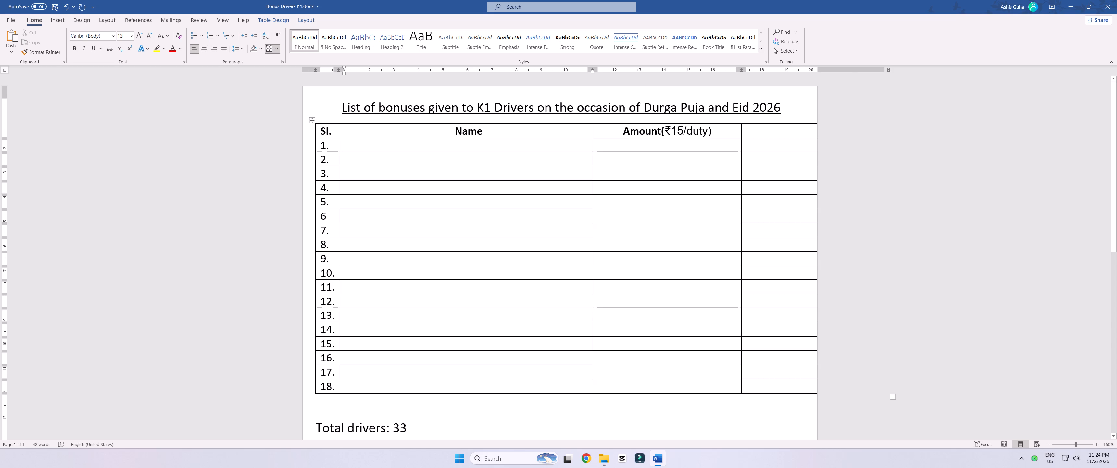
left_click(775, 133)
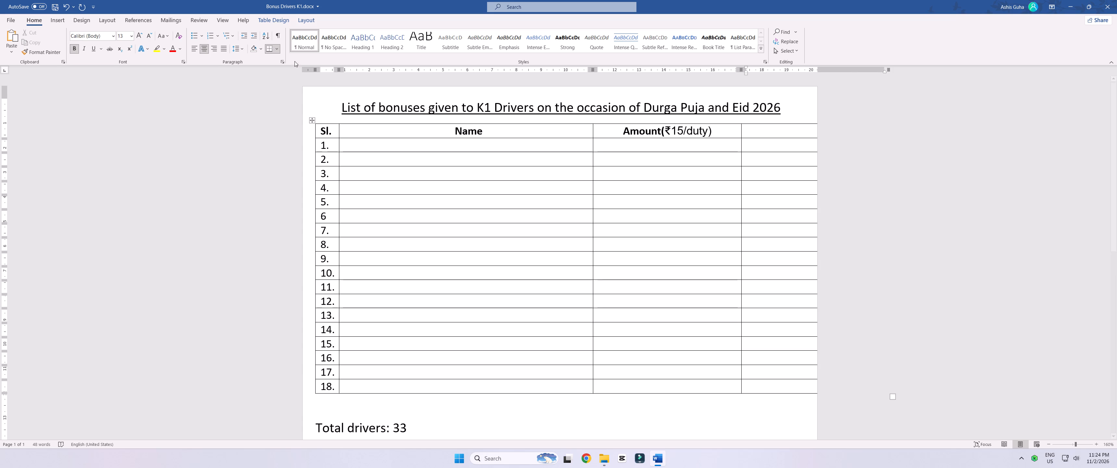
left_click(300, 18)
left_click(120, 46)
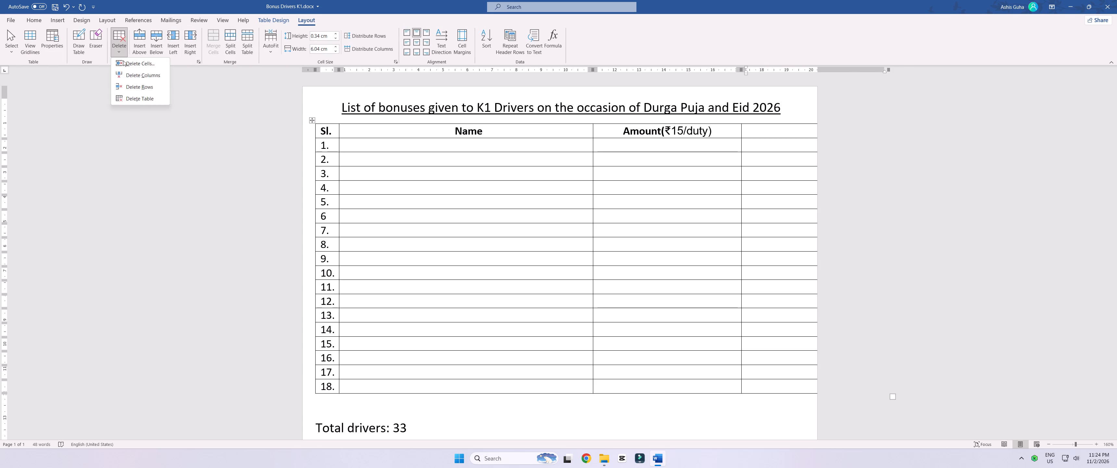
left_click(140, 76)
left_click(525, 207)
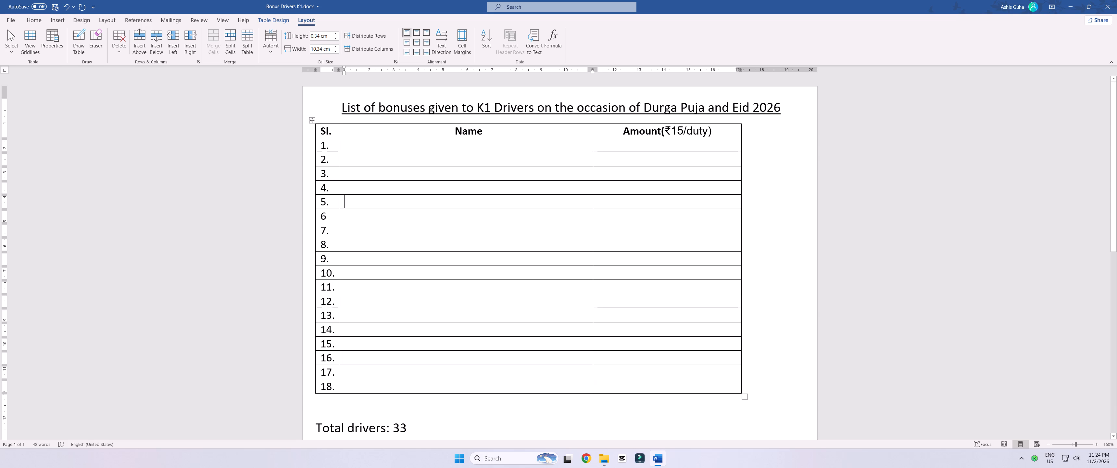
left_click(428, 157)
left_click(417, 148)
Move the 18-row bonus table so that it sits centred beneath the document heading.
left_click_drag(310, 119, 316, 120)
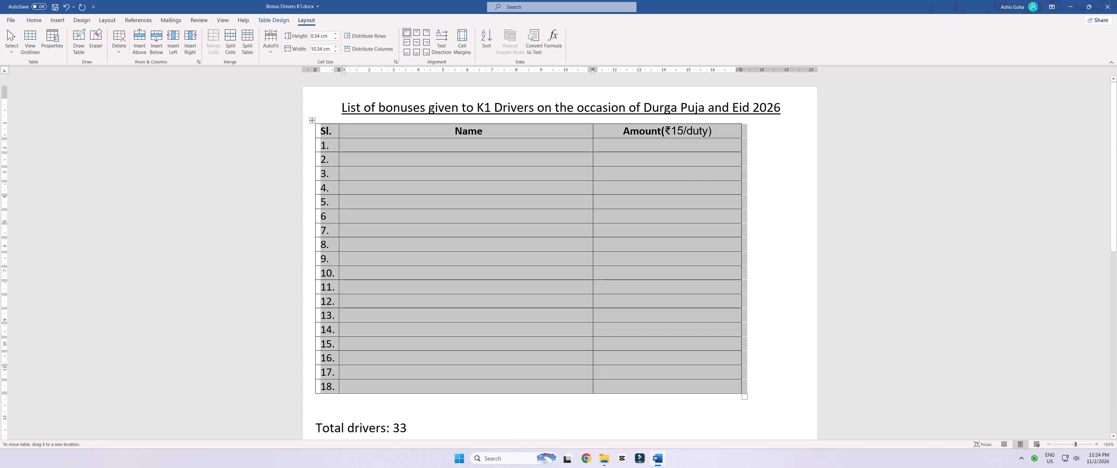
left_click_drag(316, 120, 343, 122)
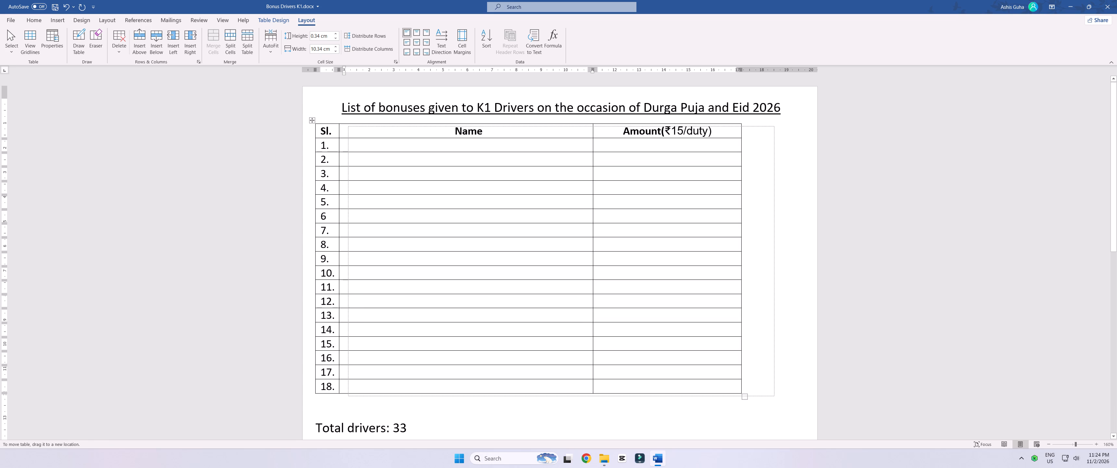
left_click_drag(343, 122, 343, 122)
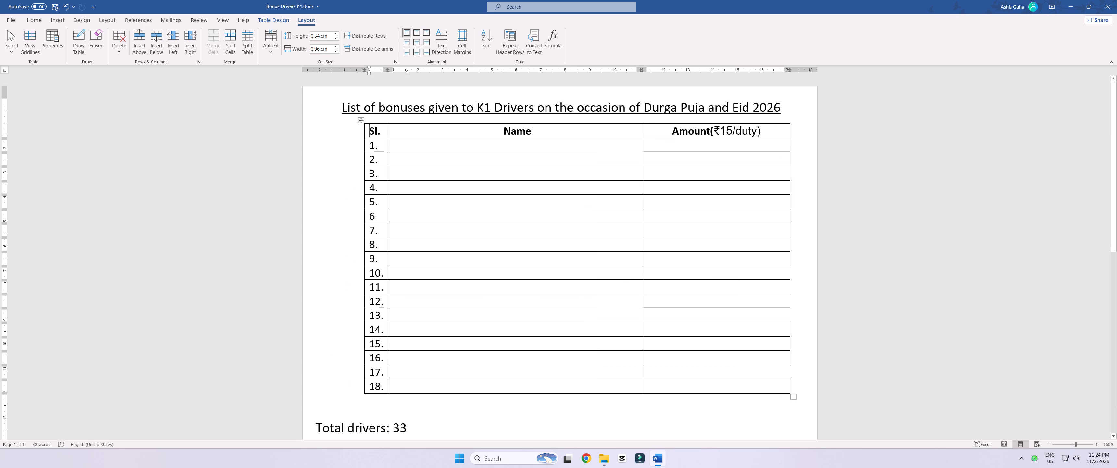
left_click_drag(363, 120, 346, 124)
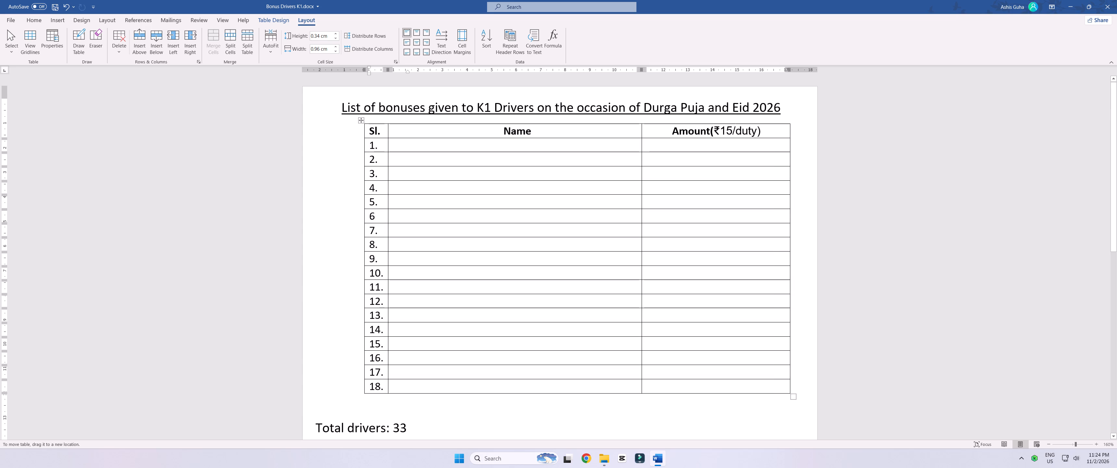
left_click_drag(346, 124, 339, 124)
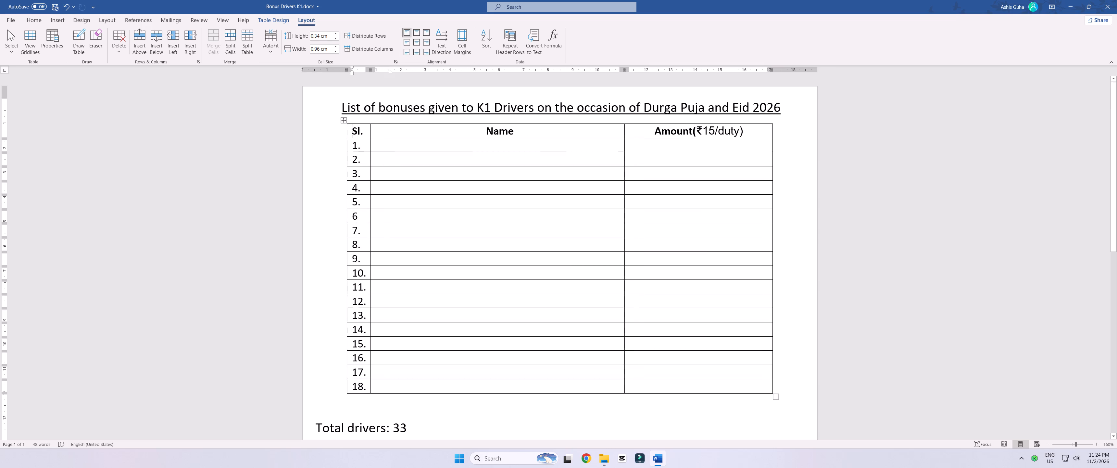
Enter the driver names in rows 1 to 7 of the Name column.
left_click(434, 148)
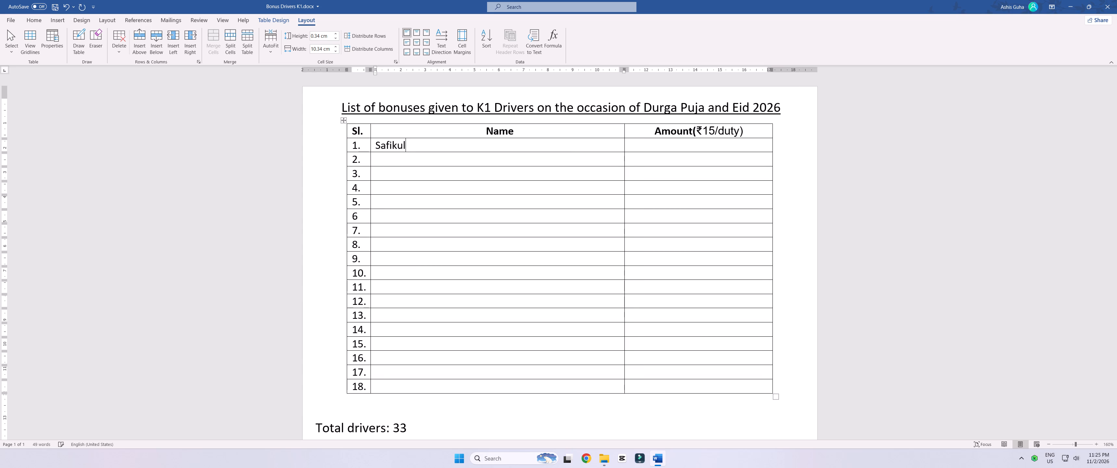
key("Down")
key("Down")
key("BackSpace")
key("BackSpace")
key("BackSpace")
key("BackSpace")
key("BackSpace")
key("BackSpace")
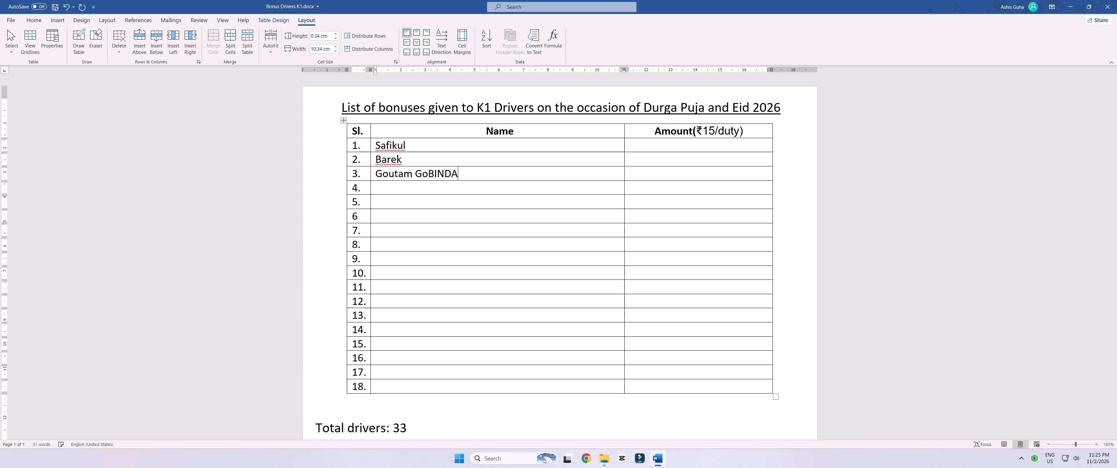
key("Down")
key("Up")
key("BackSpace")
key("BackSpace")
key("BackSpace")
key("BackSpace")
key("BackSpace")
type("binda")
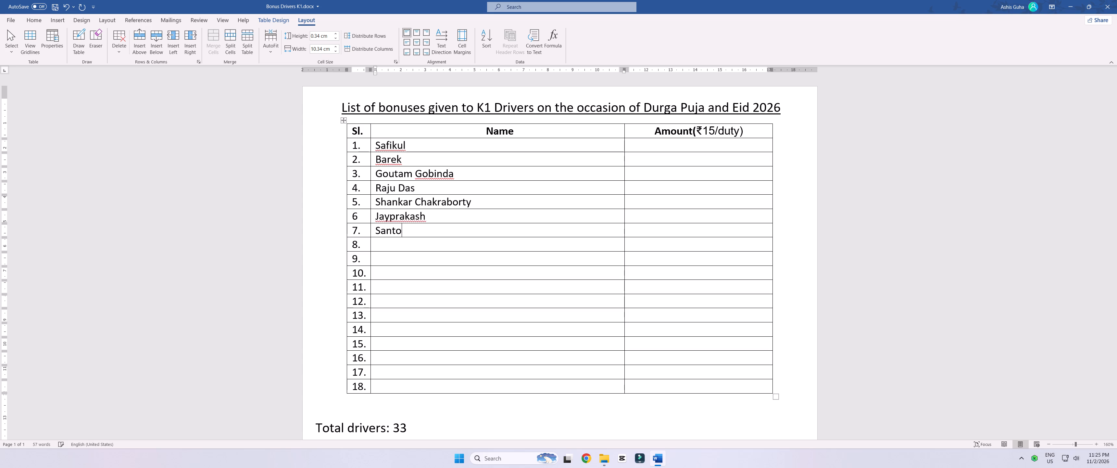
Enter the driver names in rows 8 to 11 of the Name column, correcting the spelling in row 11.
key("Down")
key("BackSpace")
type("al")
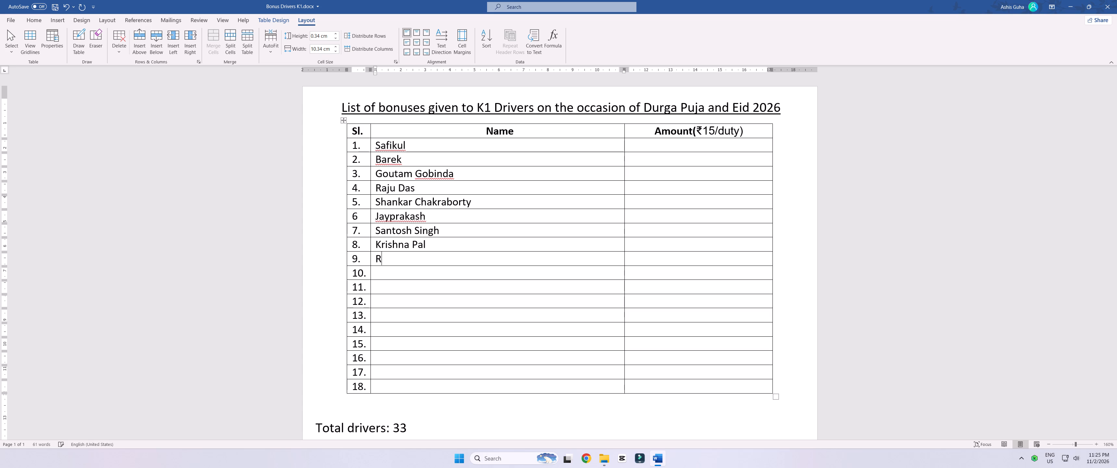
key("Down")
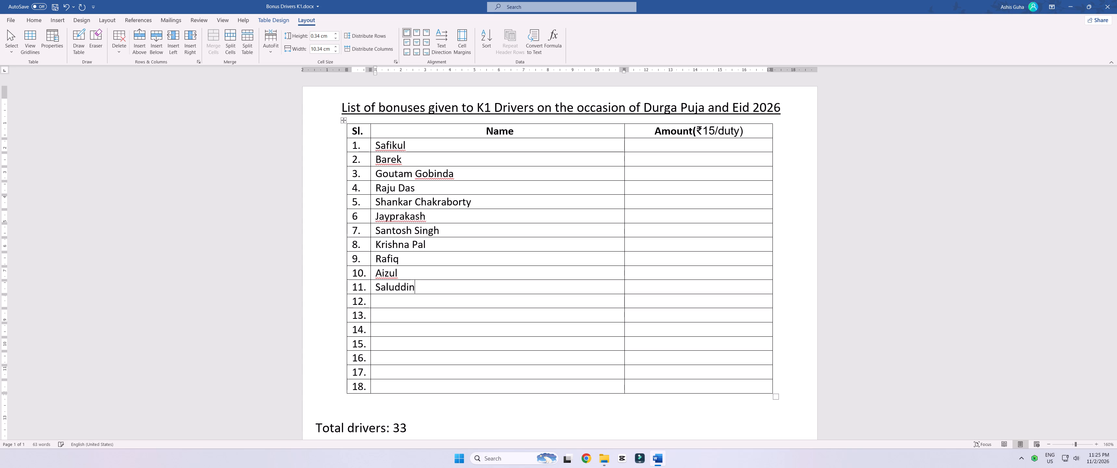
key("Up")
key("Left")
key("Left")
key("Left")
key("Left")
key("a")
Enter the remaining driver names in rows 12 to 18 of the Name column.
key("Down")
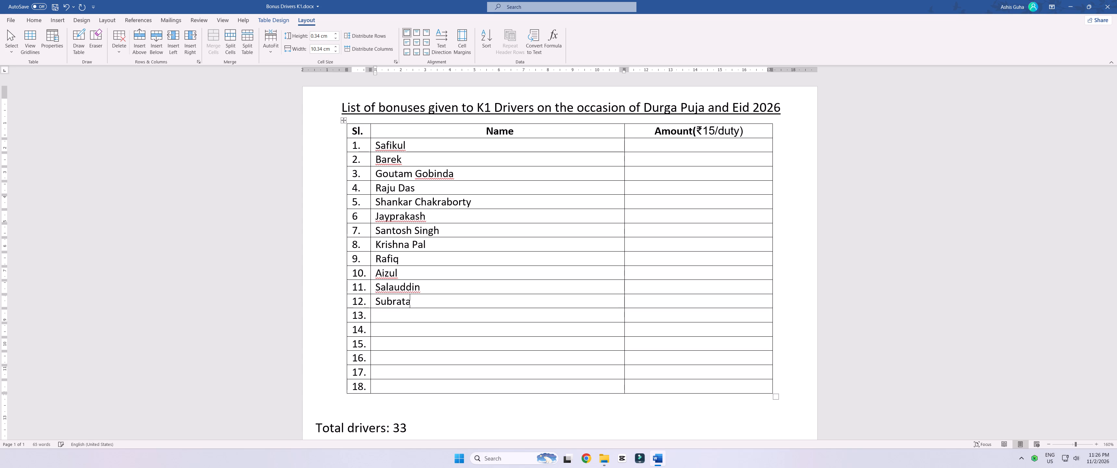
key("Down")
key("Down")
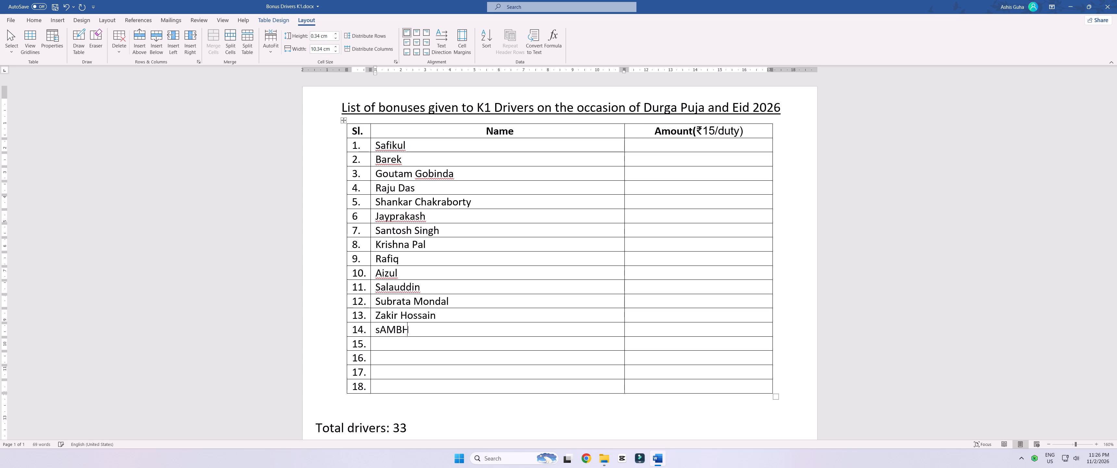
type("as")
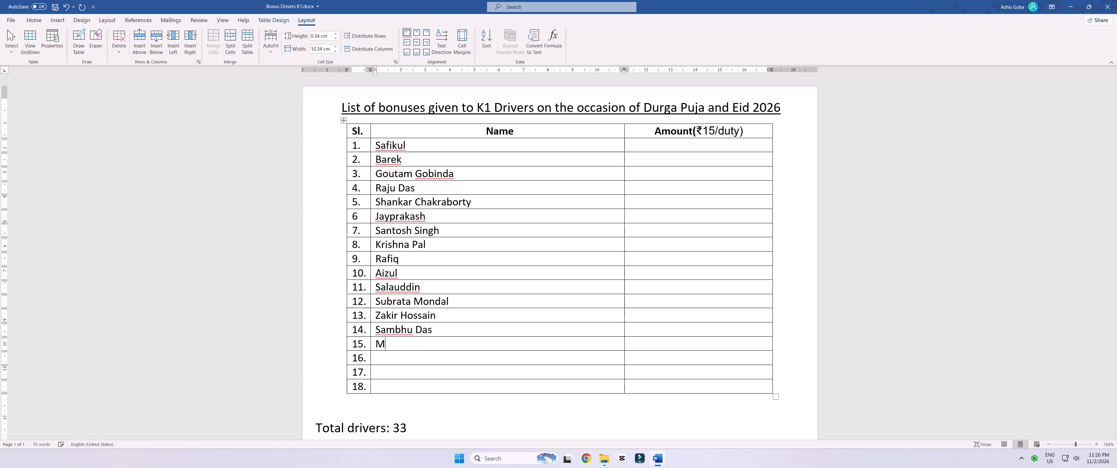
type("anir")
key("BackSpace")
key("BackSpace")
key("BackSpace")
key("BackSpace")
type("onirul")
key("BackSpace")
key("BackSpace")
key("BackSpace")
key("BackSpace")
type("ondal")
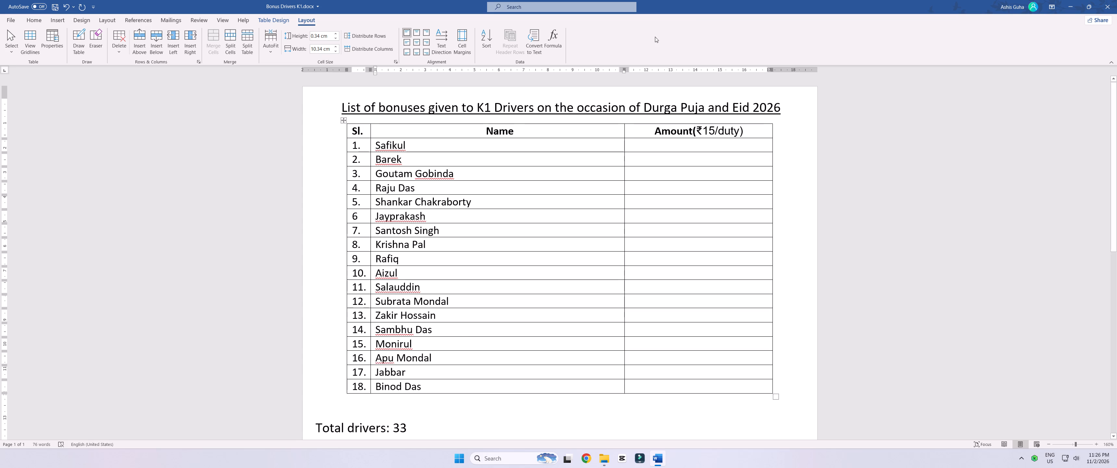
Delete the "Total drivers: 33" line below the table, keeping the total bonuses line.
left_click(718, 146)
scroll(625, 178, "down", 1)
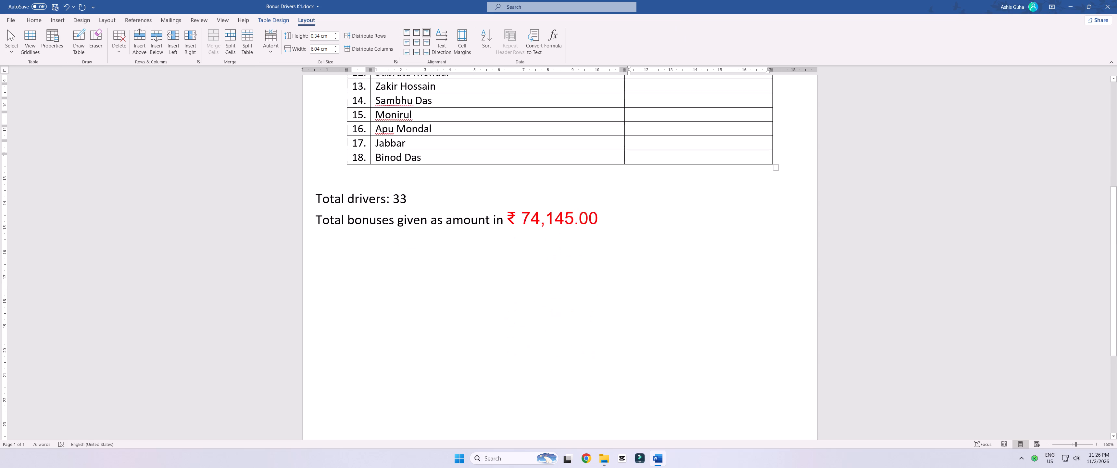
scroll(518, 206, "up", 2)
left_click(734, 145)
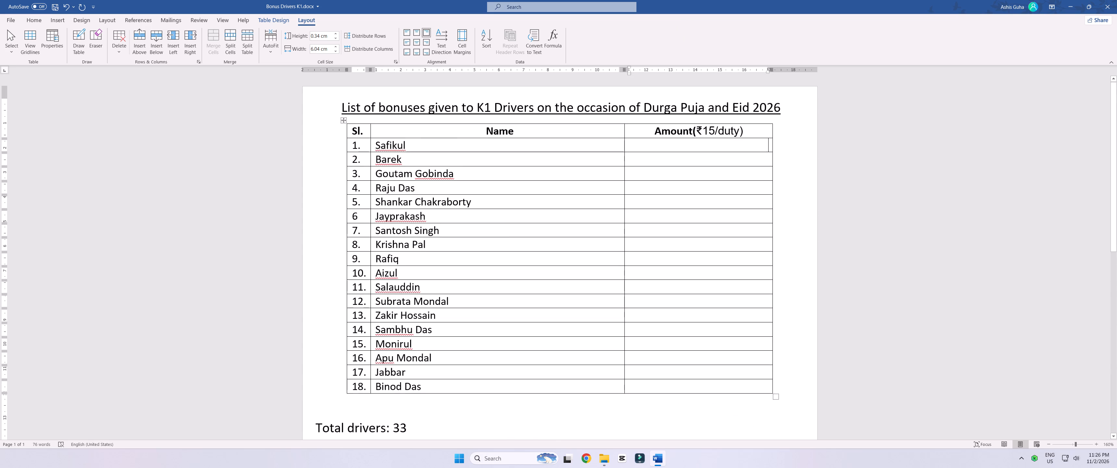
left_click_drag(425, 422, 334, 421)
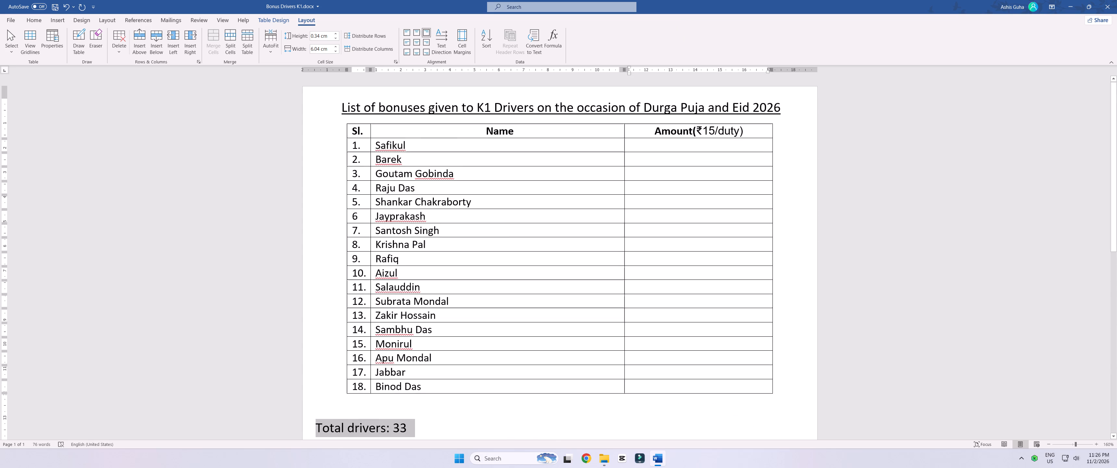
left_click_drag(334, 421, 332, 421)
key("BackSpace")
left_click(356, 398)
left_click(360, 406)
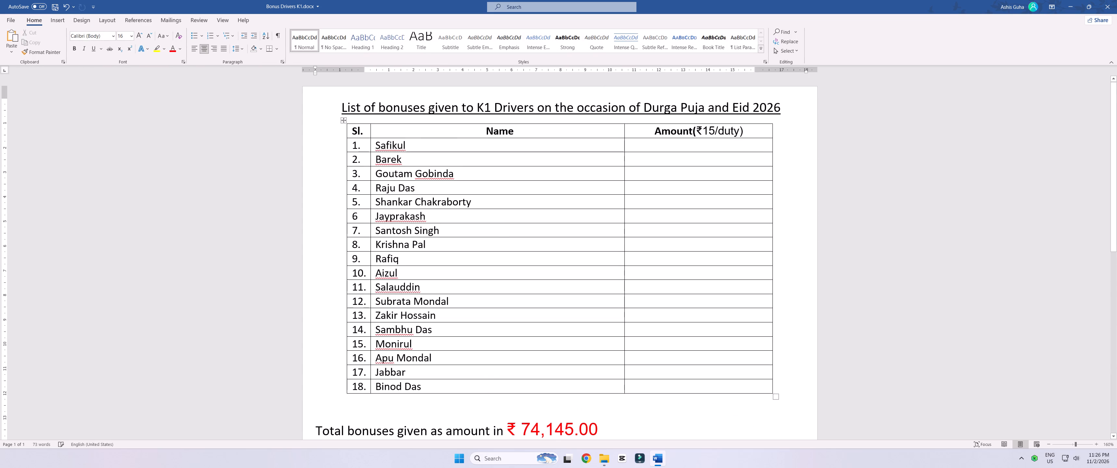
Enter the amounts 2745, 2850, 3255 and 2160 in rows 1 to 4 of the Amount column.
left_click(609, 253)
left_click(660, 155)
left_click(681, 144)
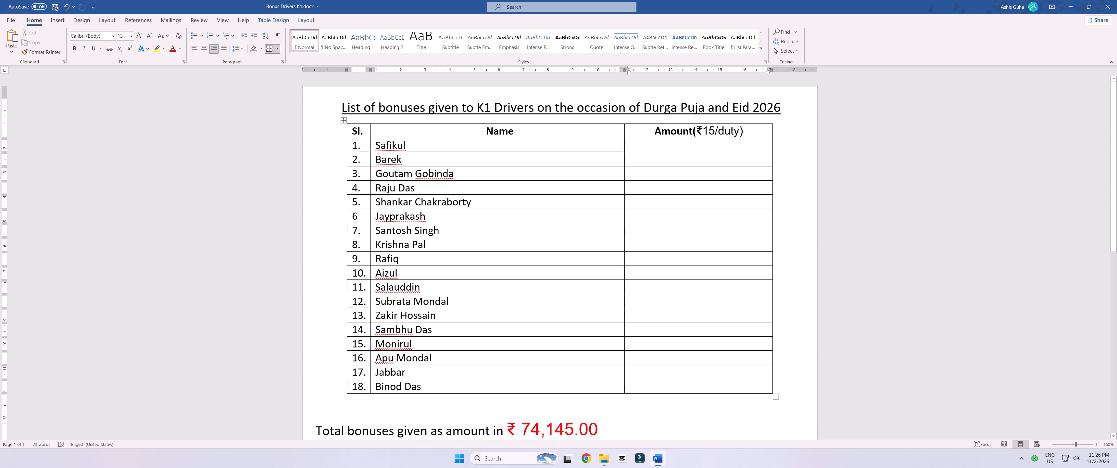
type("2745")
key("Down")
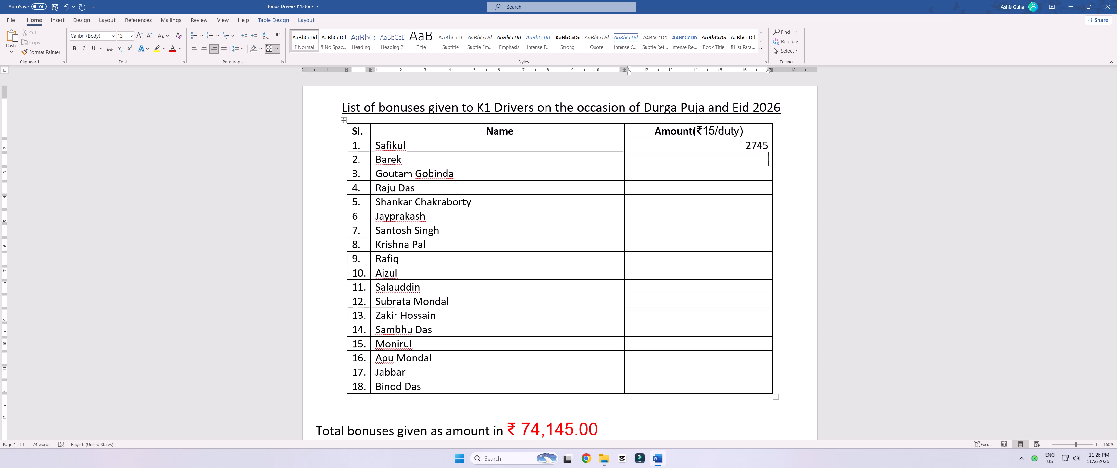
type("2850")
key("Down")
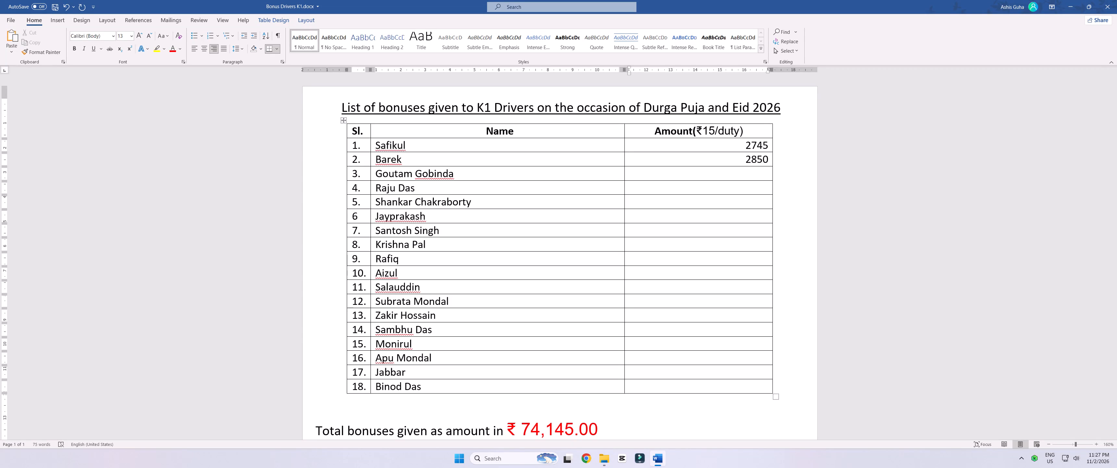
type("3255")
key("Down")
type("2160")
Enter the amounts 3660, 2250, 4005 and 3420 in rows 5 to 8 of the Amount column.
key("Down")
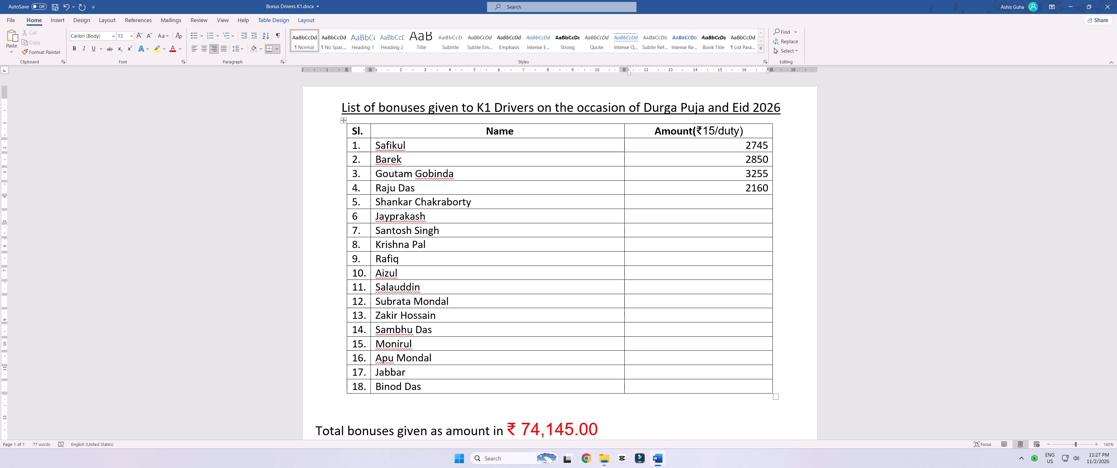
type("3660")
key("Down")
type("2250")
key("Down")
type("4005")
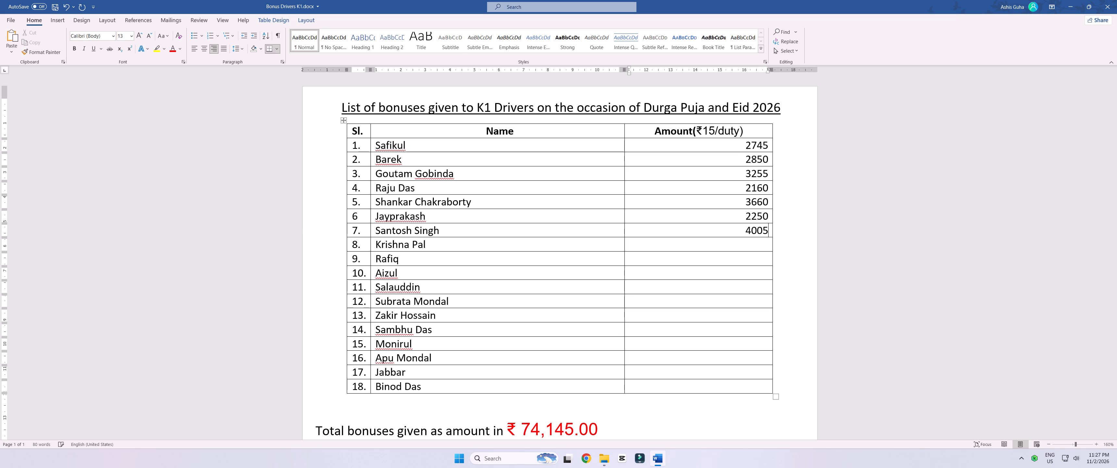
key("Down")
type("344")
key("BackSpace")
type("20")
key("Down")
Enter the amounts 3570, 3255, 3300 and 2550 in rows 9 to 12 of the Amount column.
key("3")
type("570")
key("Down")
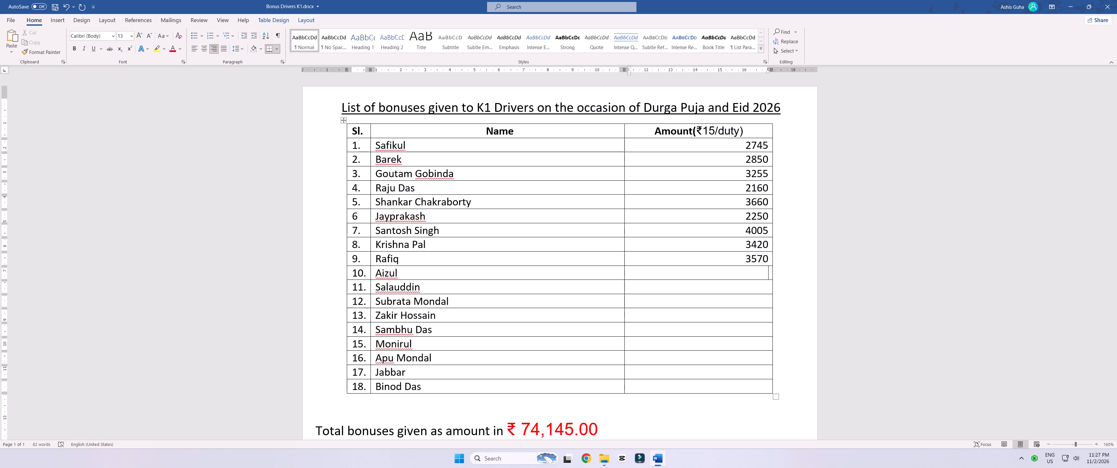
type("3255")
key("Down")
type("3300")
key("Down")
type("2550")
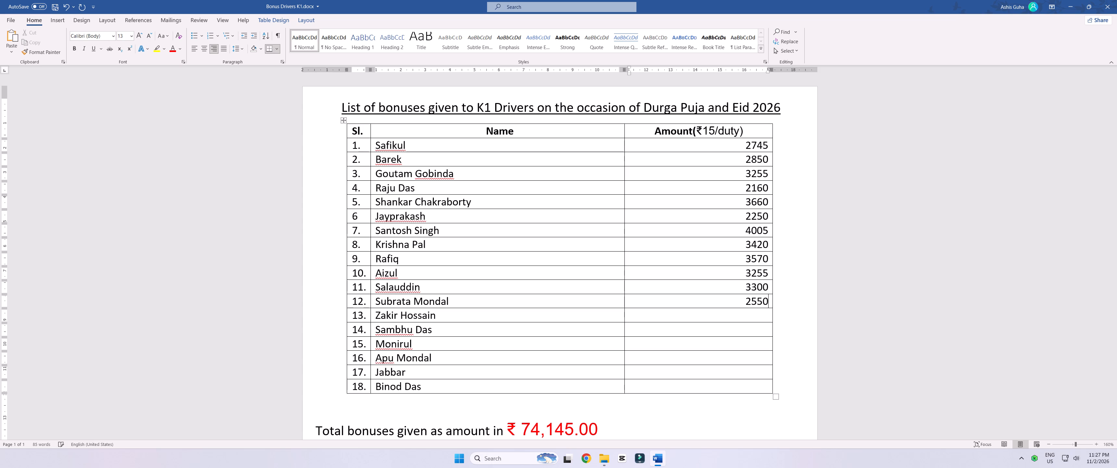
key("Down")
Enter the amounts 810, 1575, 1785, 3900, 3060 and 4110 in rows 13 to 18 of the Amount column.
type("810")
key("Down")
key("1")
type("575")
key("Down")
type("1785")
key("Down")
type("3900")
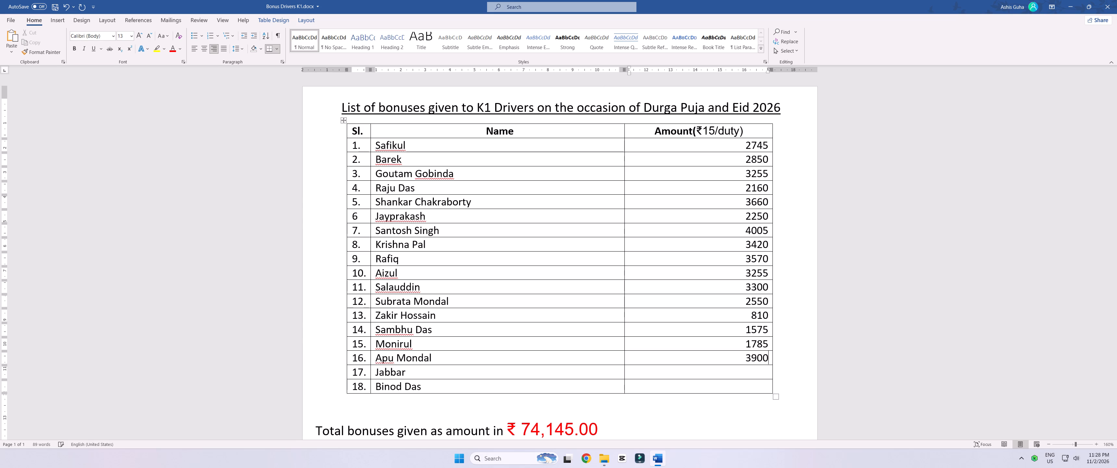
key("Down")
type("3060")
key("Down")
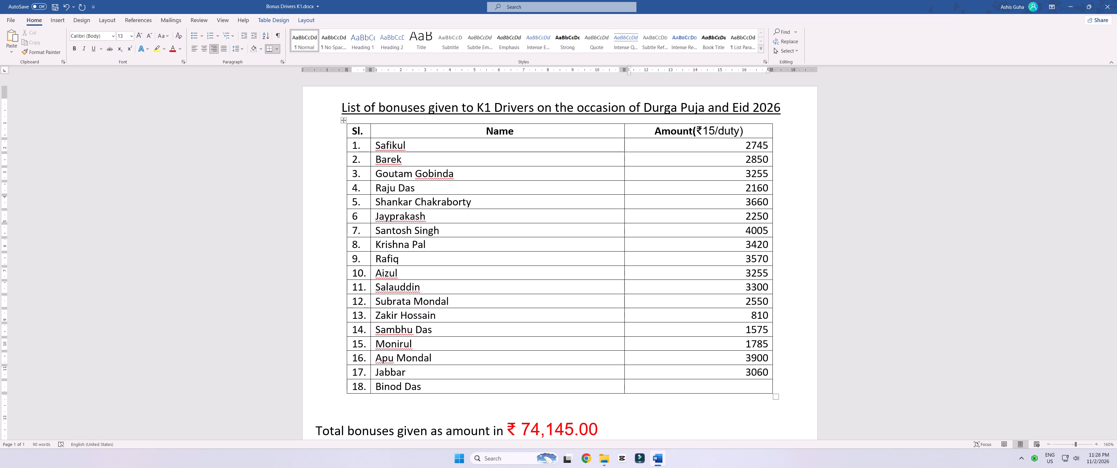
type("4110")
Change the total bonuses amount below the table to ₹ 52,260.00.
scroll(750, 128, "down", 1)
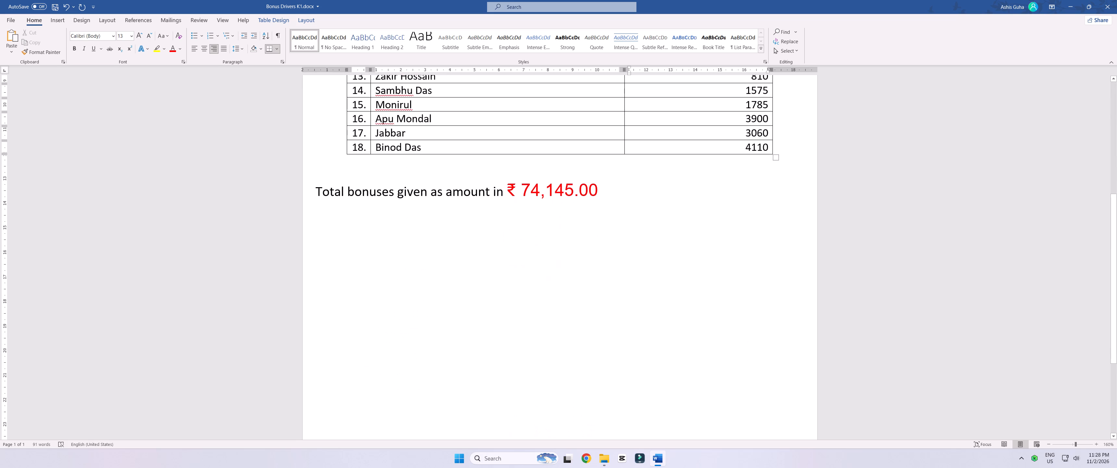
left_click(538, 202)
key("BackSpace")
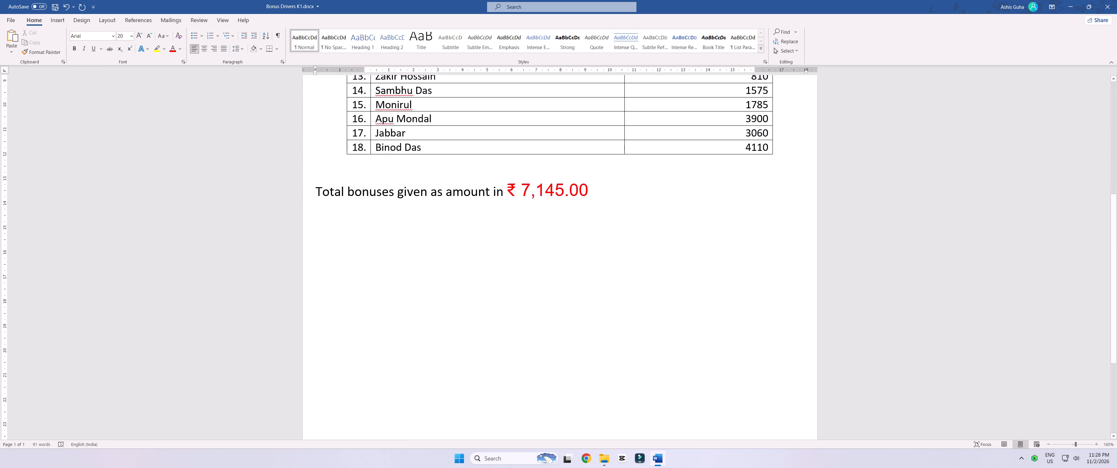
key("BackSpace")
type("52")
key("Right")
key("Right")
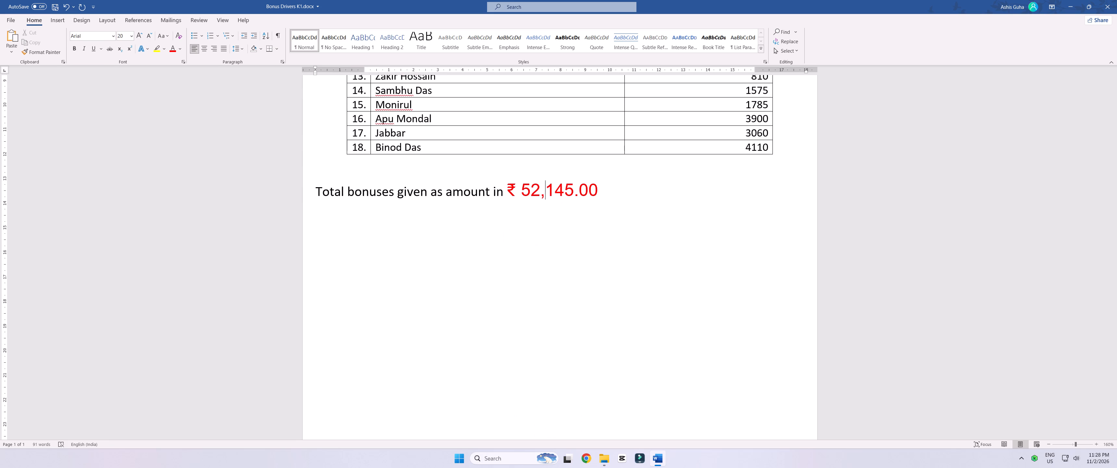
key("Right")
key("Right")
key("Right")
key("Left")
key("BackSpace")
key("BackSpace")
key("BackSpace")
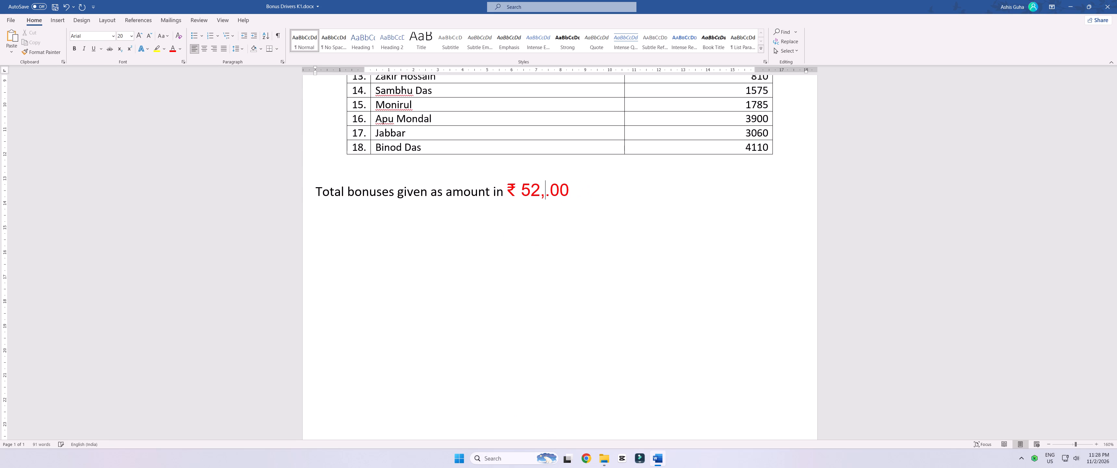
type("260")
scroll(616, 236, "up", 3)
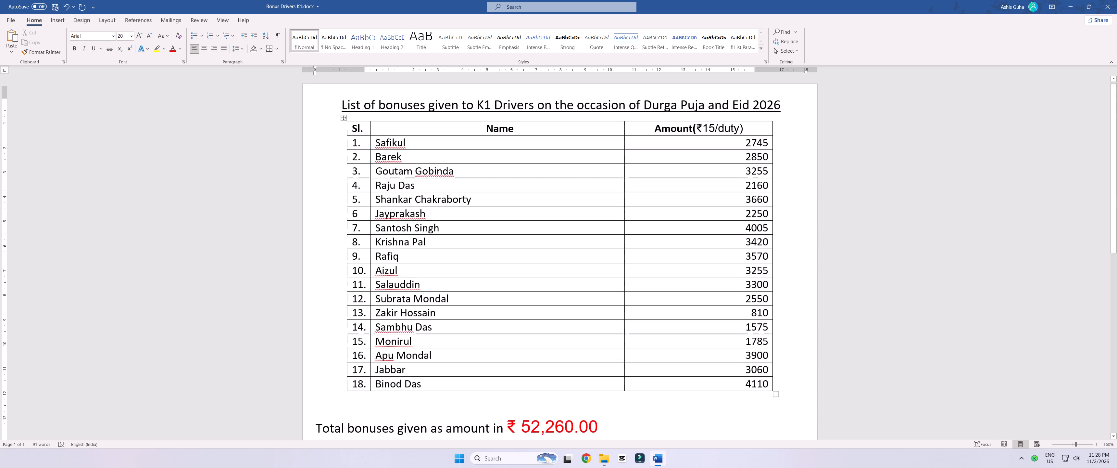
left_click(615, 221)
scroll(605, 222, "down", 1)
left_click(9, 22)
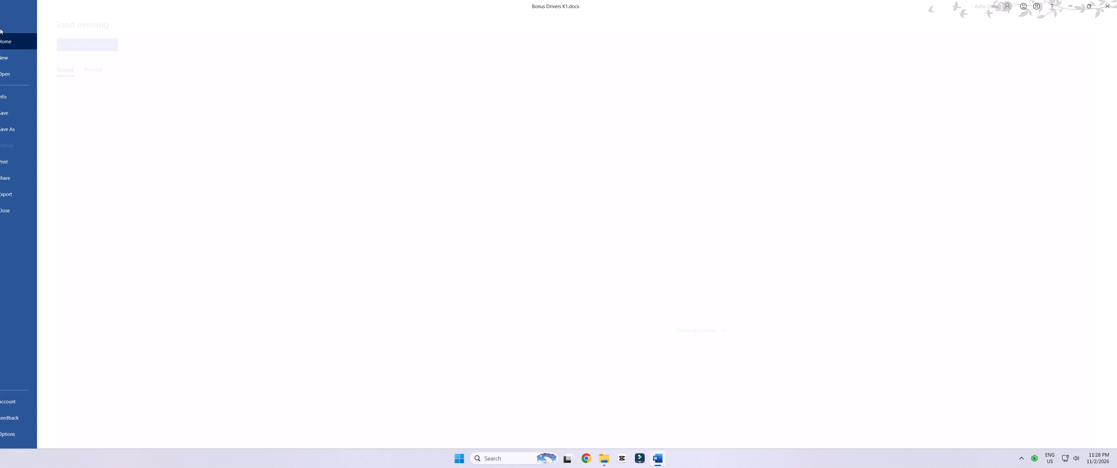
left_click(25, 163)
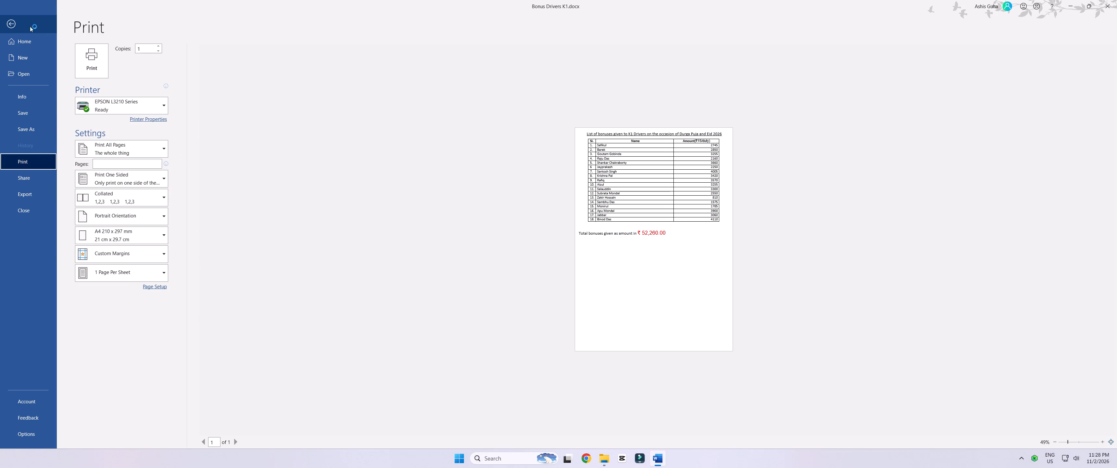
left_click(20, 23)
Turn on AutoSave for the bonus document.
left_click(35, 7)
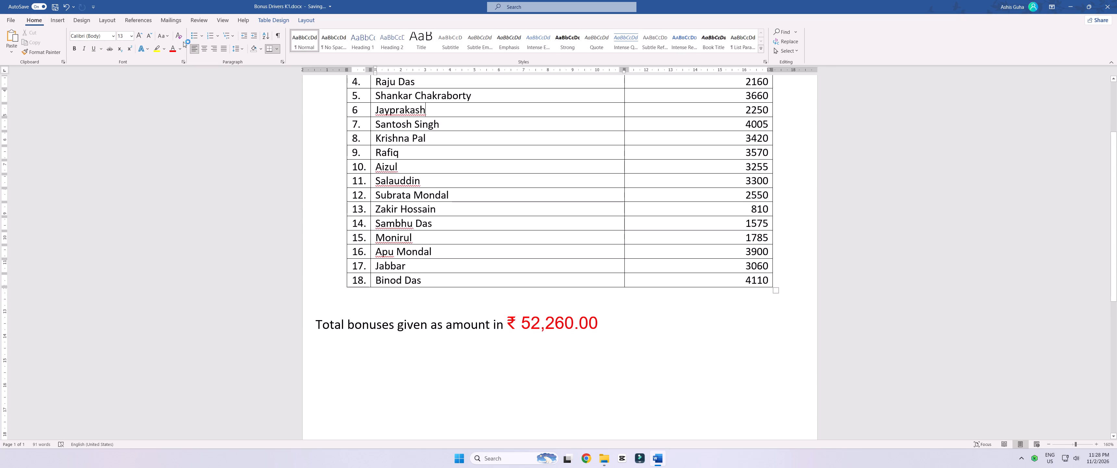
Print 10 copies of the drivers' bonus list on the EPSON L3210 Series in Draft-Vivid quality.
left_click(16, 20)
left_click(24, 150)
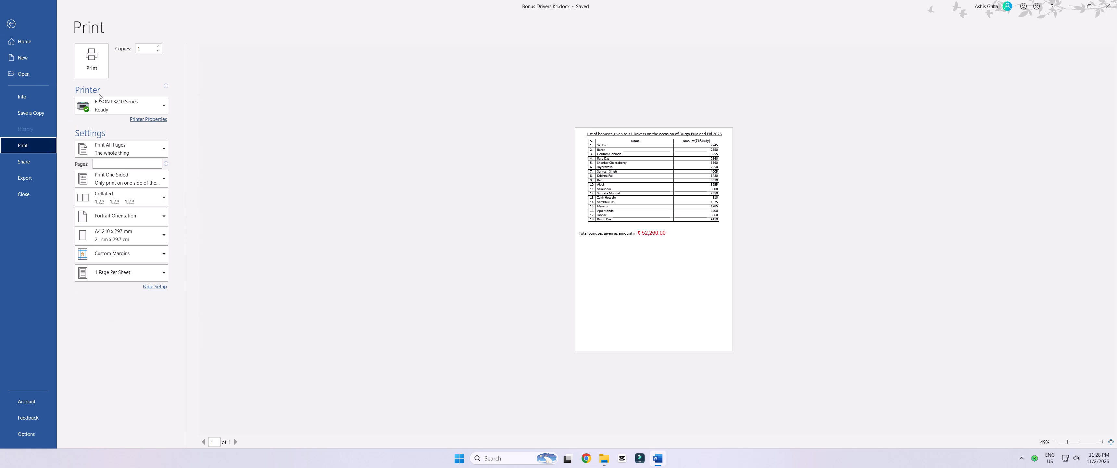
double_click(143, 49)
key("0")
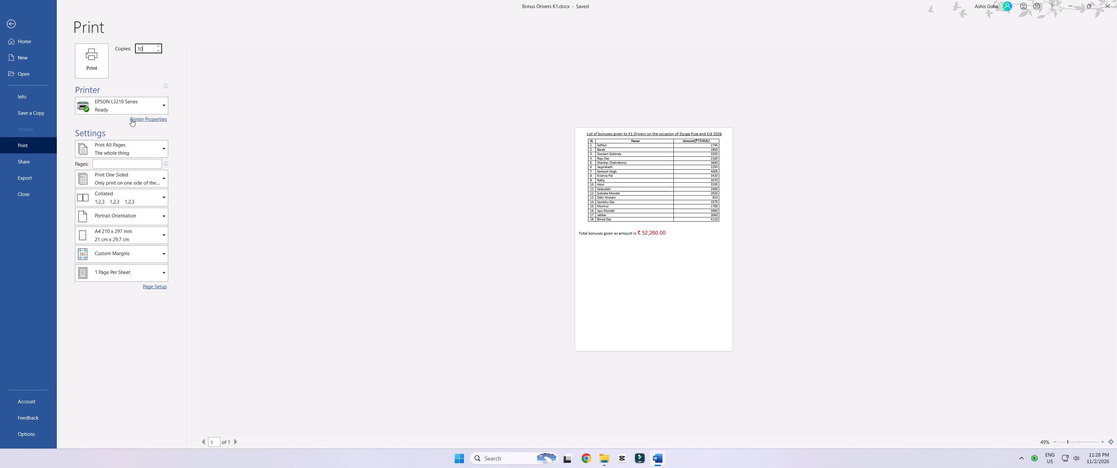
left_click(133, 119)
left_click(140, 88)
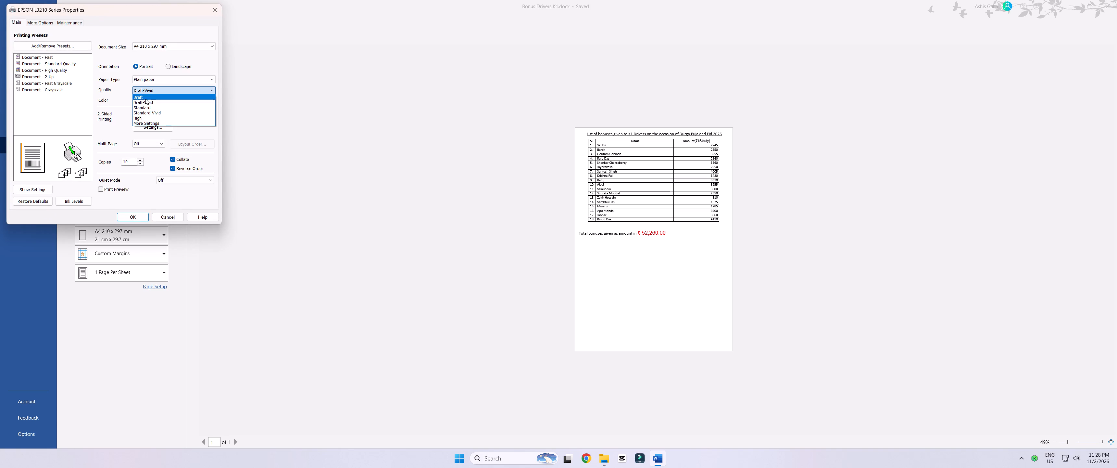
left_click(146, 100)
left_click(135, 219)
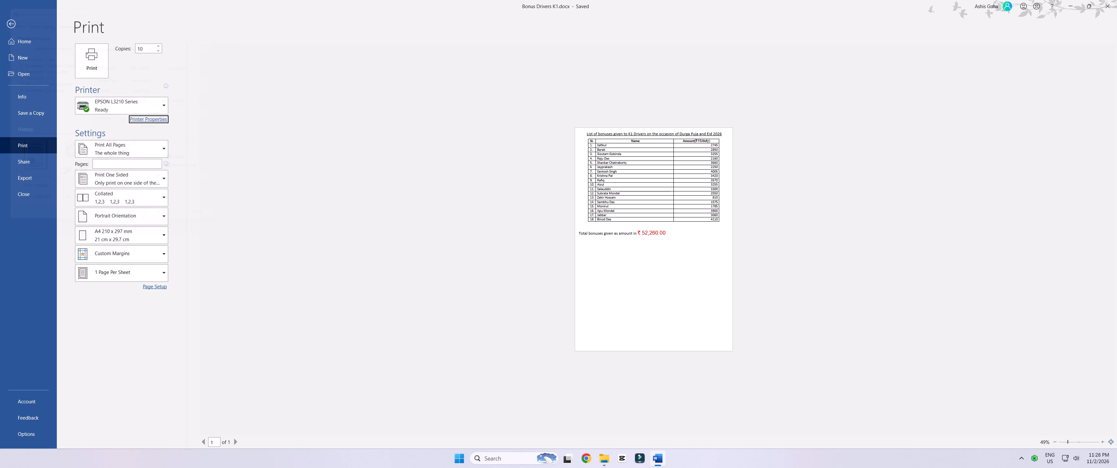
left_click(97, 72)
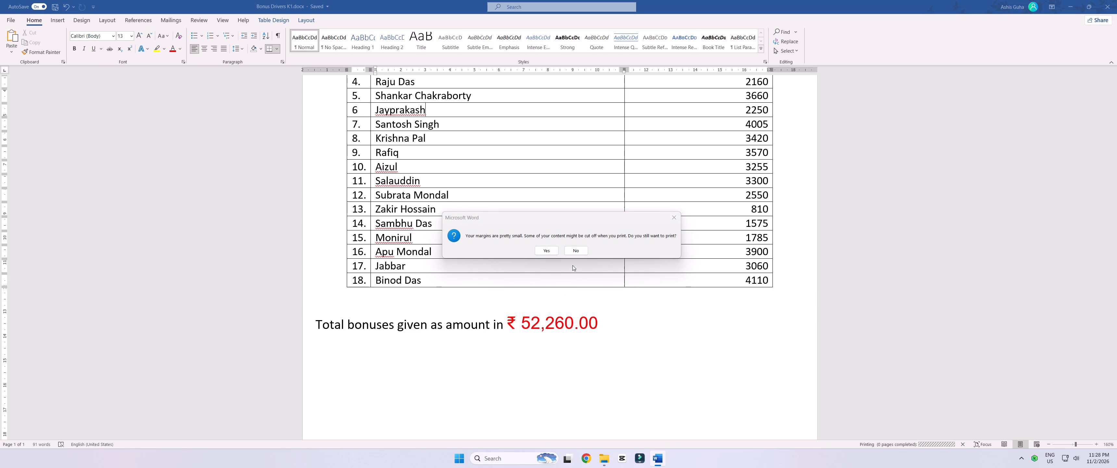
left_click(545, 253)
scroll(548, 299, "up", 6)
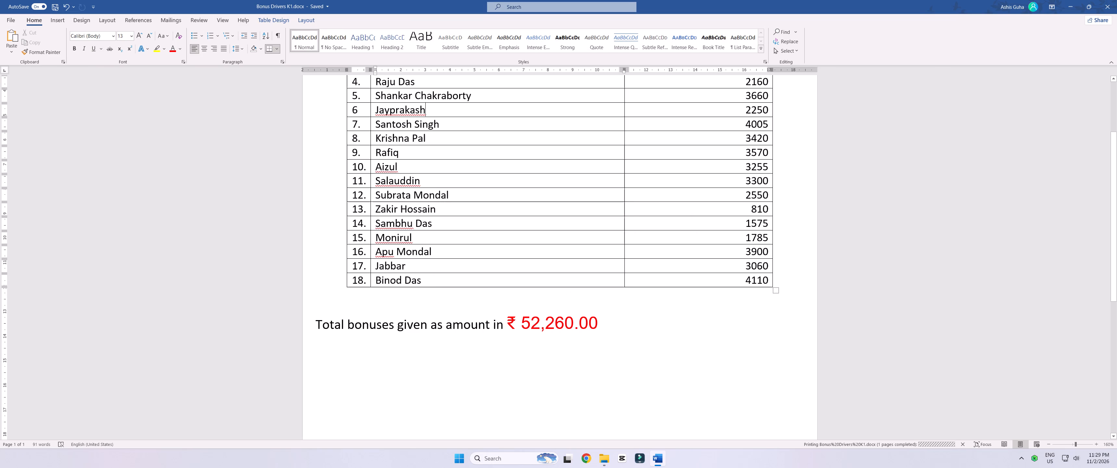
scroll(548, 299, "down", 9)
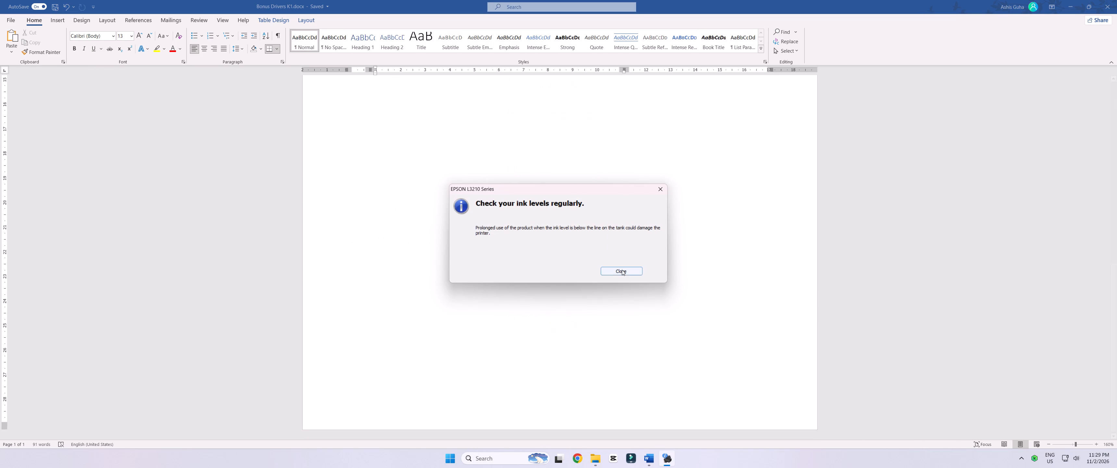
left_click(622, 270)
Search the computer for "bonus" and open the document Bonus K1 Conductor.docx.
left_click(1072, 3)
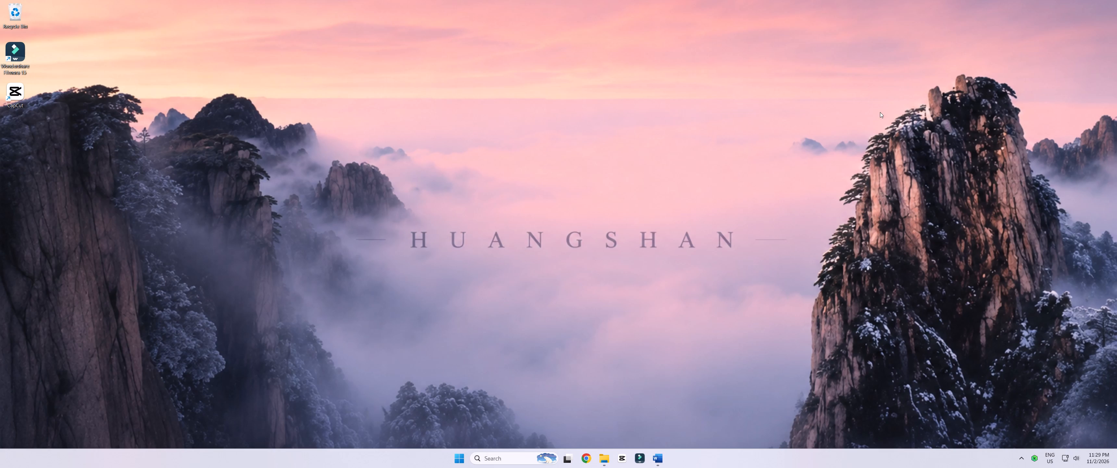
left_click(578, 227)
left_click(517, 461)
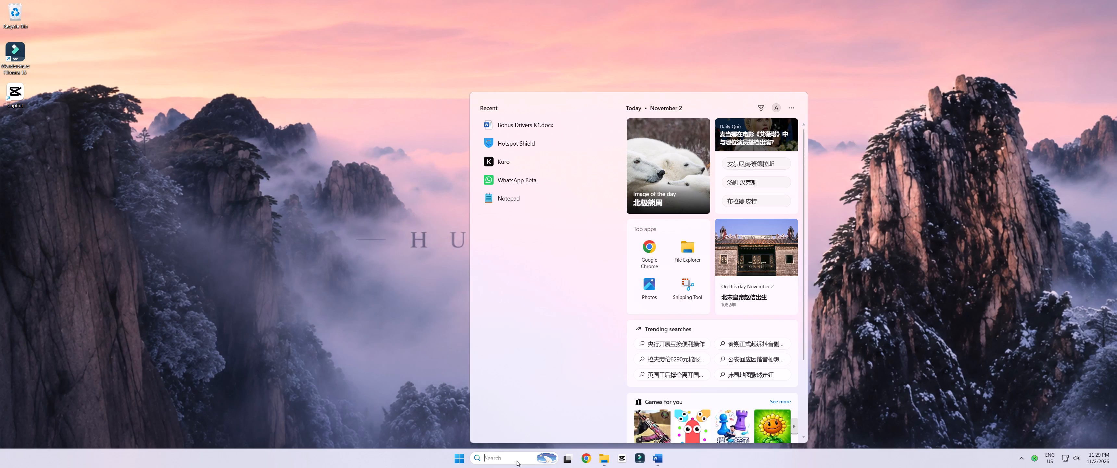
type("bonus")
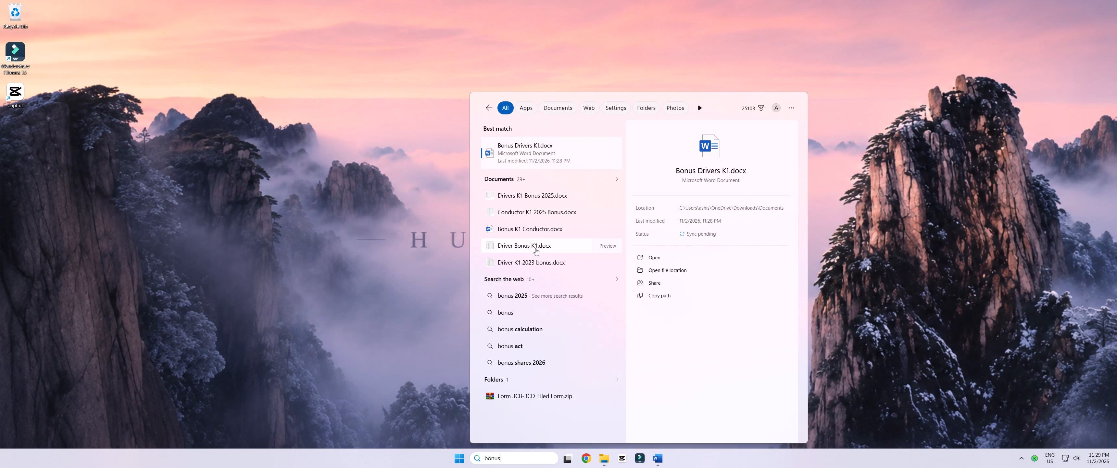
left_click(534, 230)
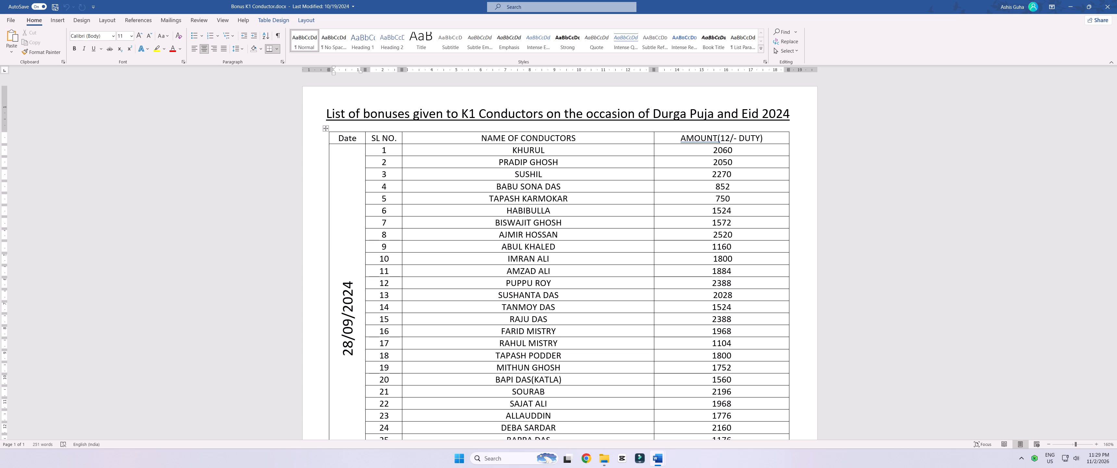
scroll(531, 428, "down", 3)
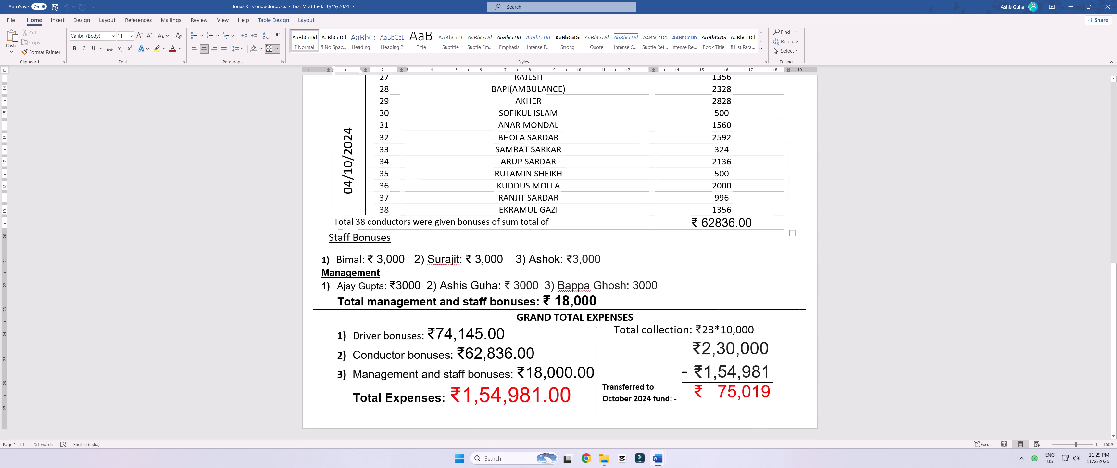
scroll(489, 339, "down", 1)
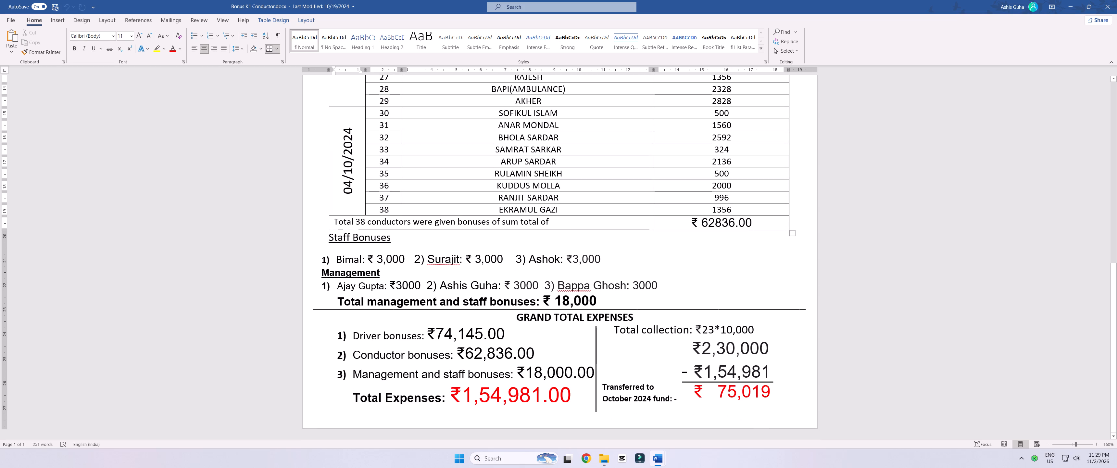
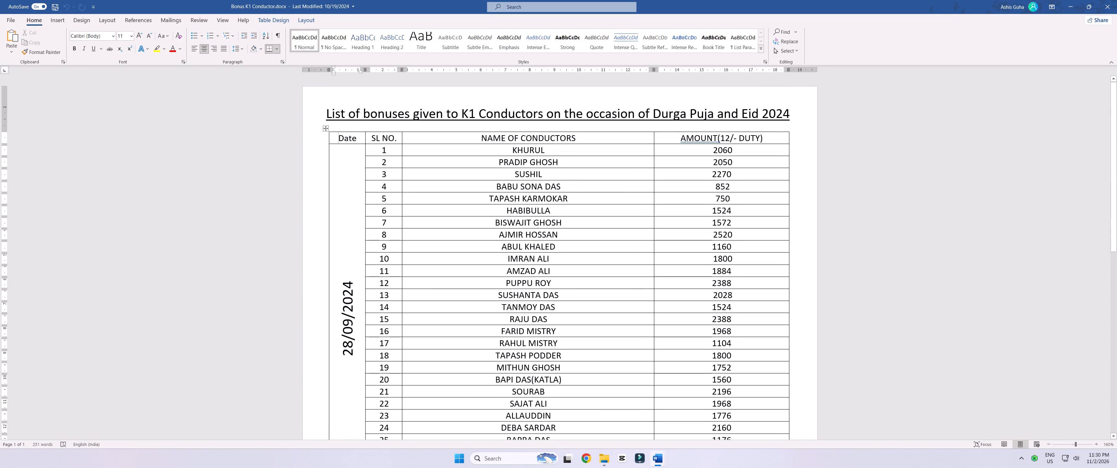
Change the title's ending to "Durga Puja 2026", replacing the year and removing "and Eid".
left_click(804, 114)
key("BackSpace")
key("6")
key("Left")
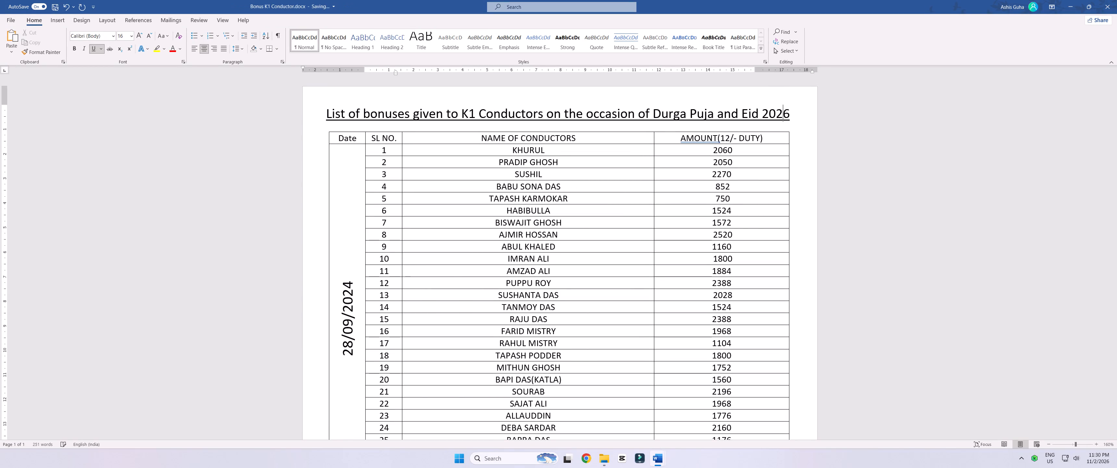
key("Left")
key("Left")
key("Left")
key("Left")
key("BackSpace")
key("BackSpace")
key("BackSpace")
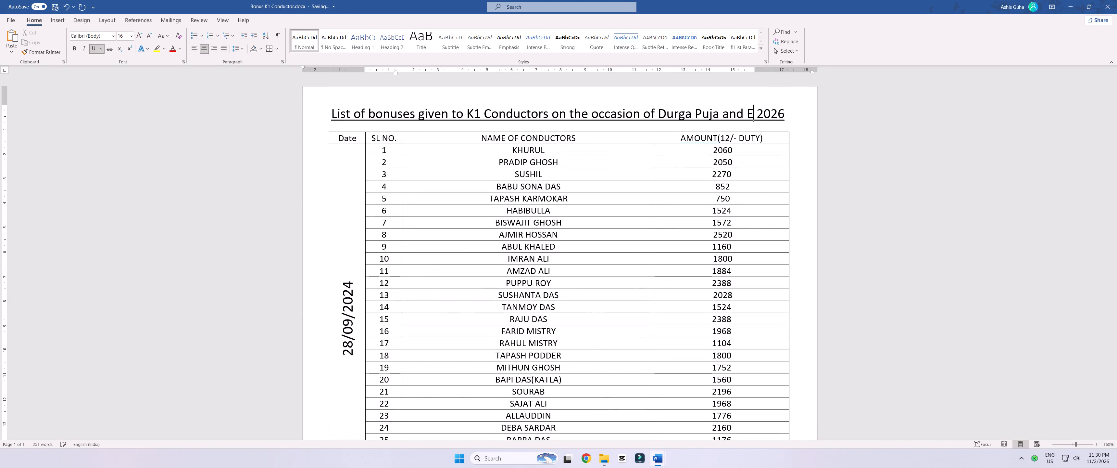
key("BackSpace")
key("BackSpace")
key("BackSpace")
key("BackSpace")
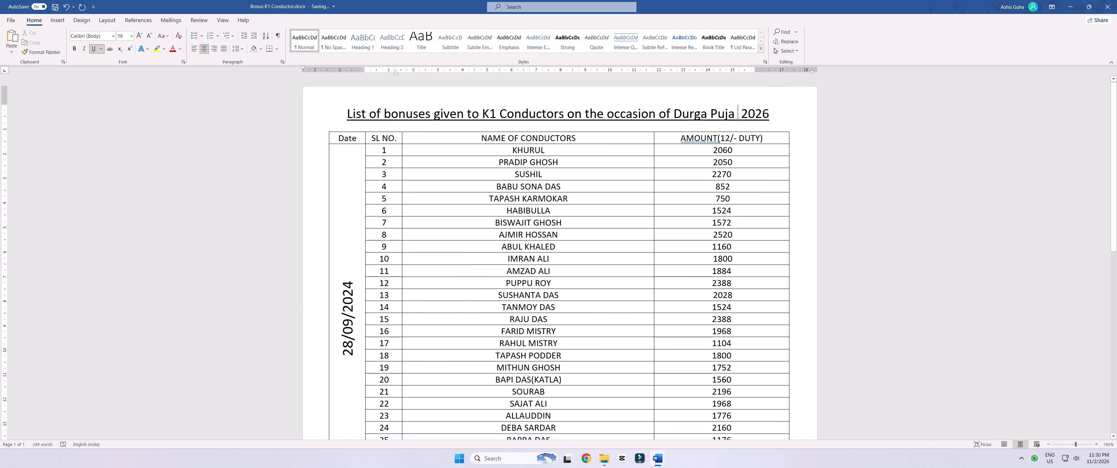
key("BackSpace")
Clear all the names in the NAME OF CONDUCTORS column, keeping the column heading.
left_click(710, 186)
left_click(632, 162)
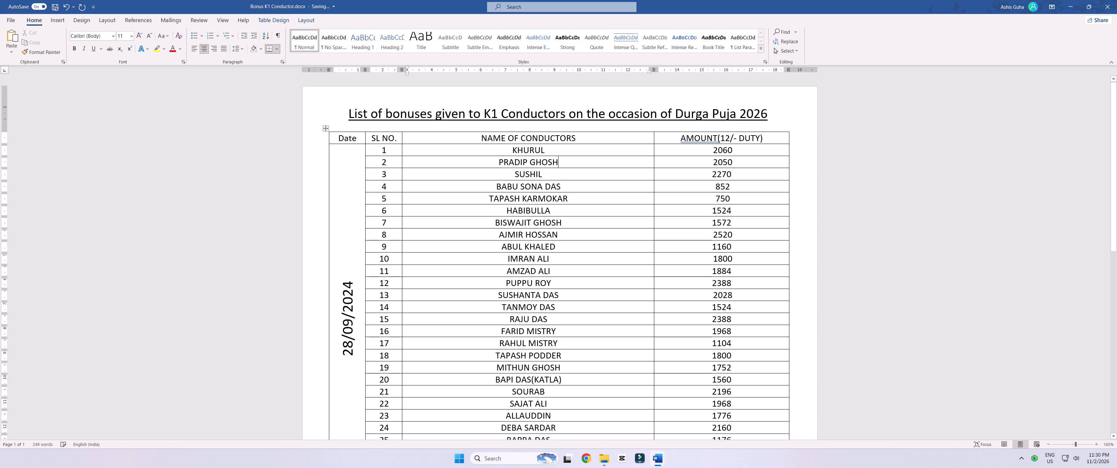
left_click(516, 160)
scroll(498, 170, "down", 1)
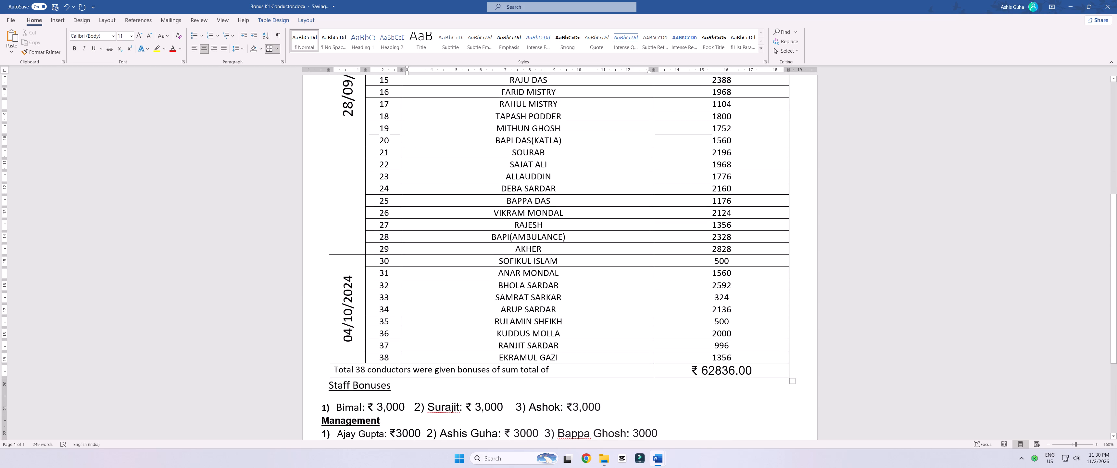
left_click_drag(563, 357, 496, 52)
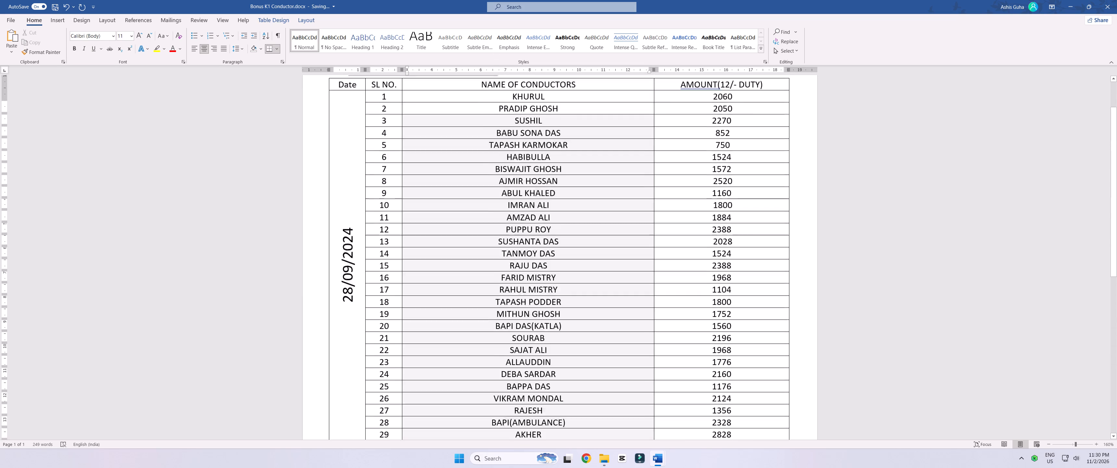
left_click_drag(496, 52, 500, 152)
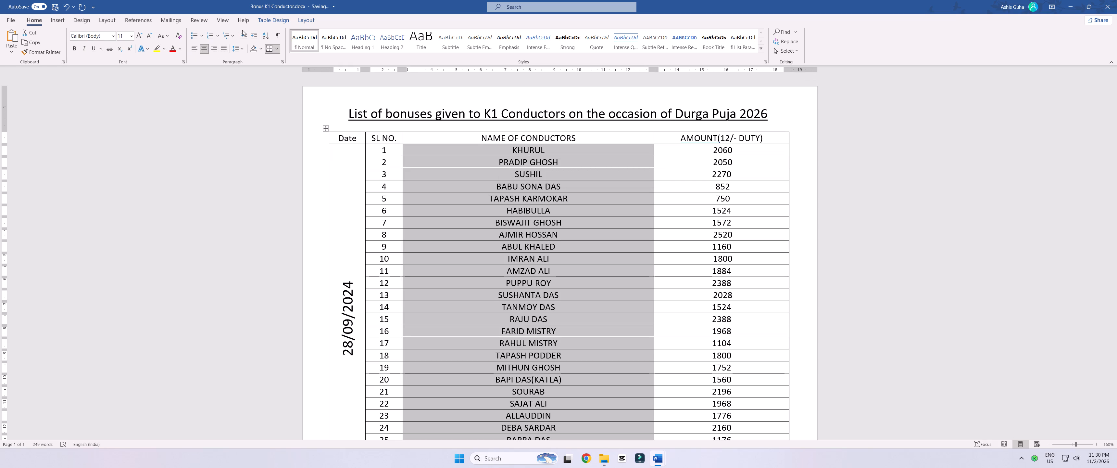
key("Delete")
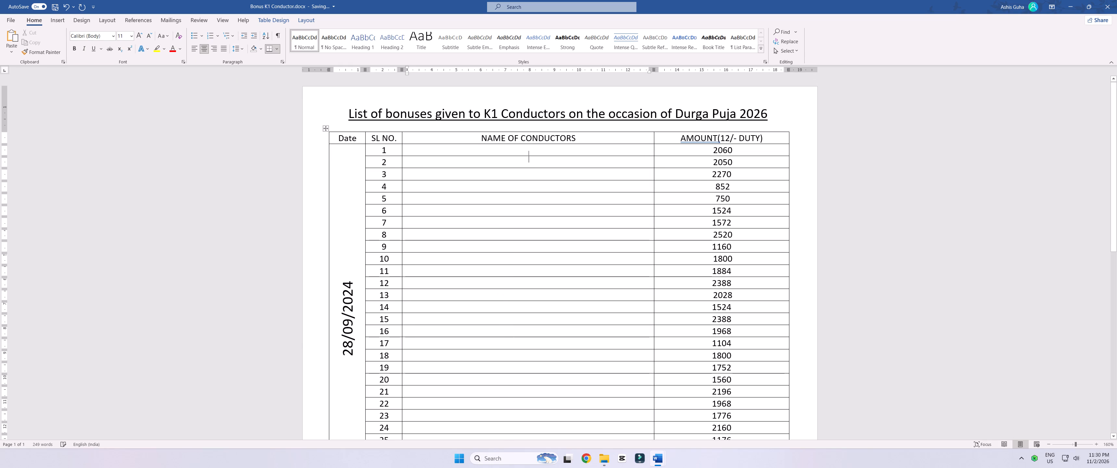
Delete the Date column from the conductors' table.
left_click(381, 132)
left_click(367, 205)
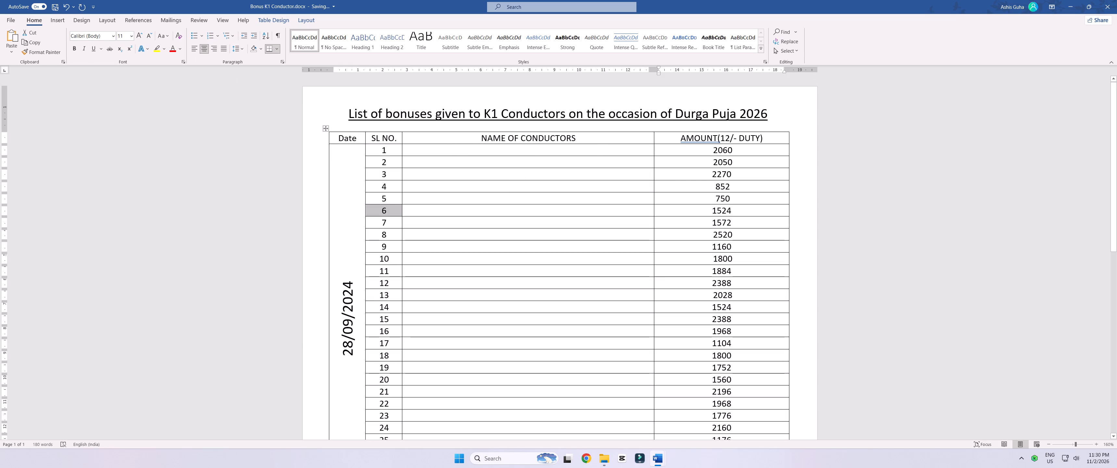
left_click(351, 132)
left_click(302, 15)
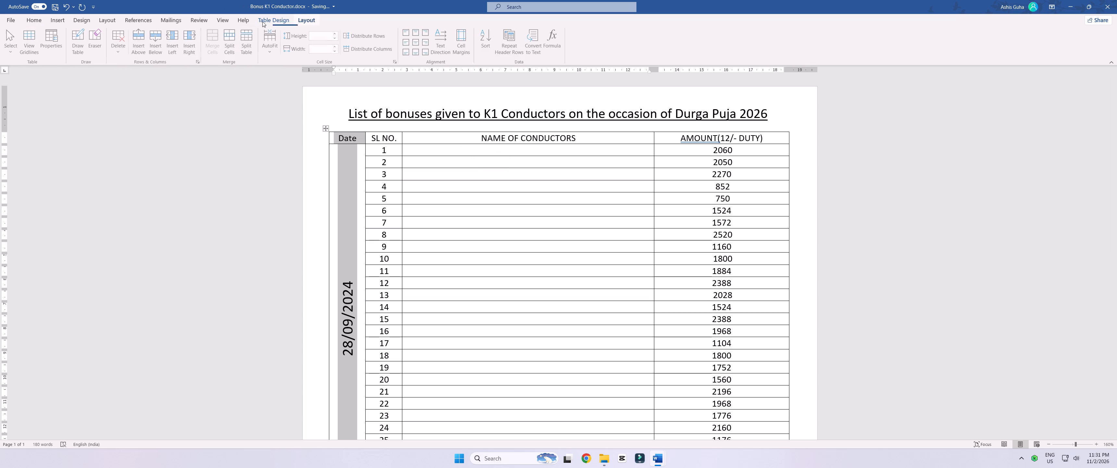
left_click(115, 46)
left_click(137, 79)
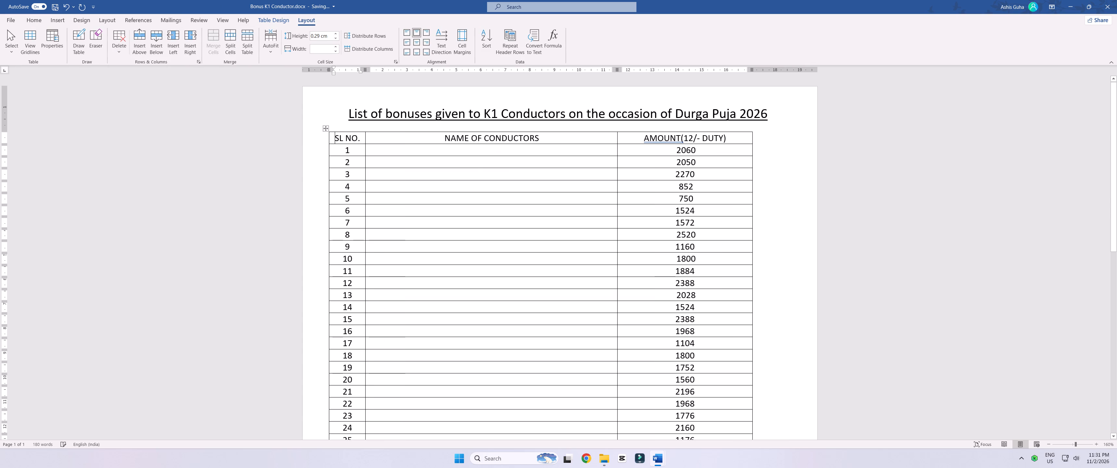
Widen the total row at the table's bottom to about 17.25 cm so its edge lines up with the rows above.
scroll(431, 193, "down", 1)
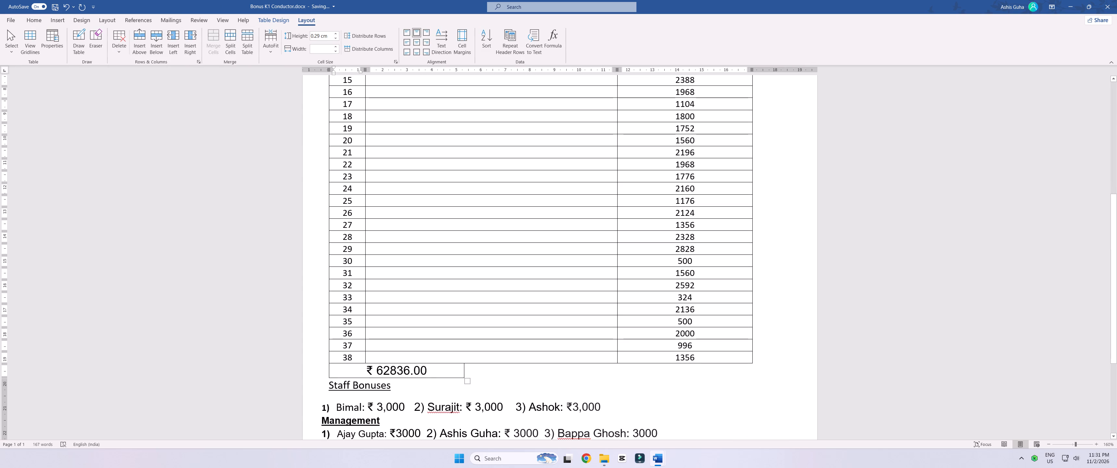
left_click(455, 370)
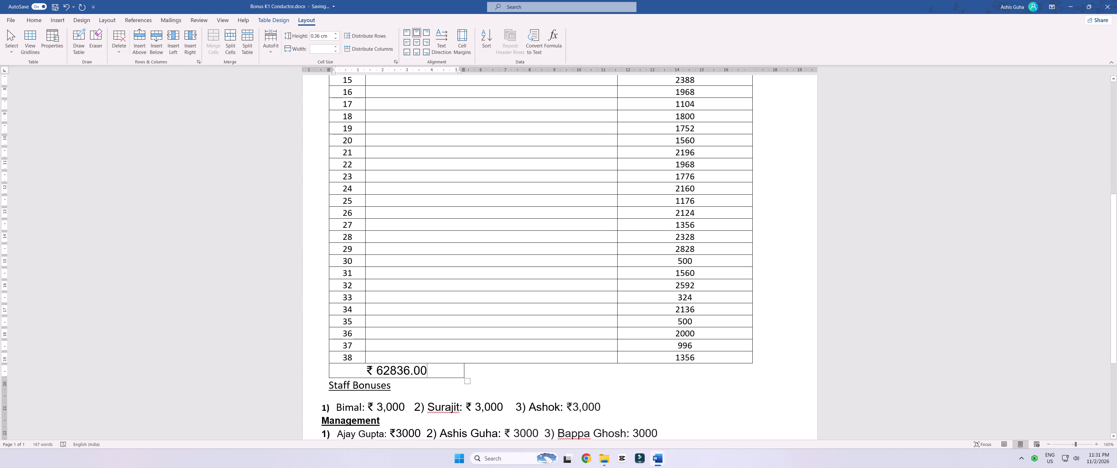
left_click(358, 366)
left_click_drag(463, 371, 814, 383)
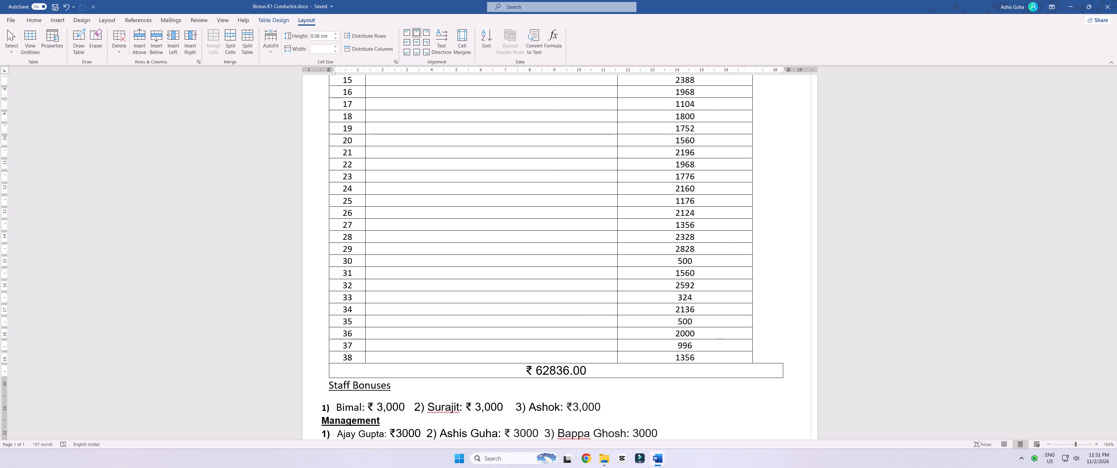
left_click_drag(814, 383, 753, 383)
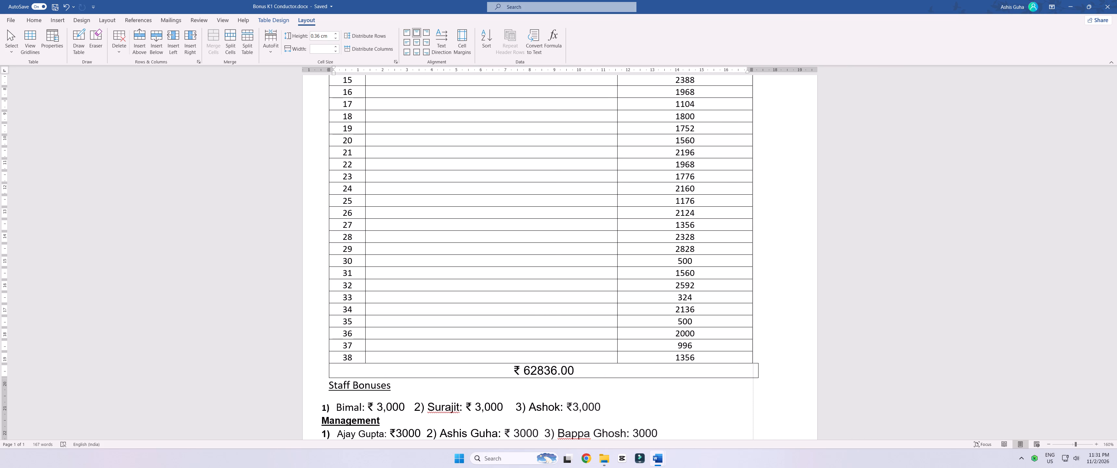
left_click_drag(753, 383, 752, 383)
Right-align the total amount in the table's last row.
left_click_drag(499, 374, 629, 377)
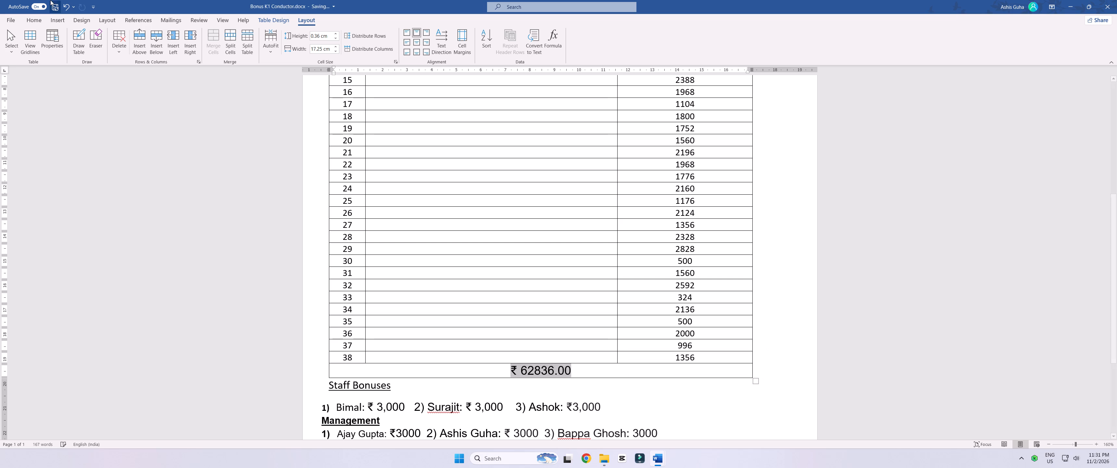
left_click(36, 20)
left_click(216, 50)
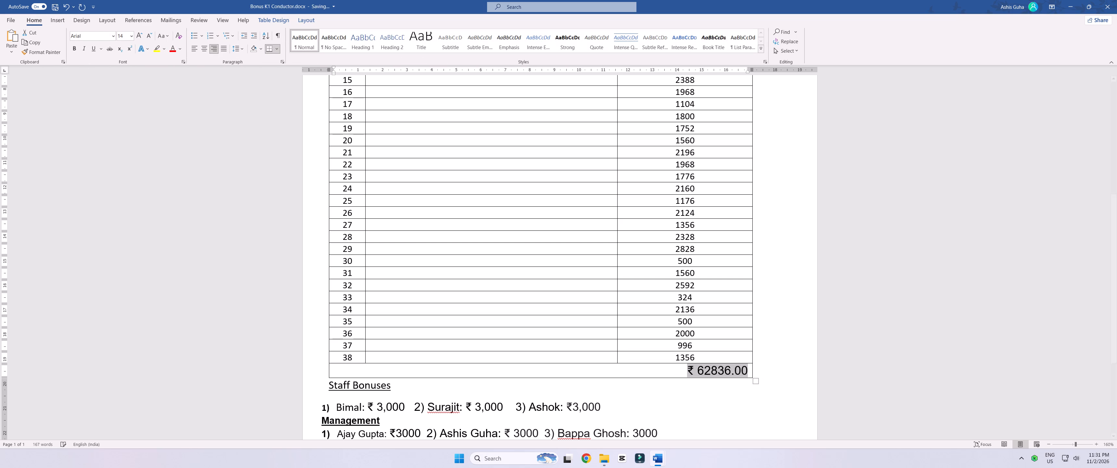
left_click(521, 220)
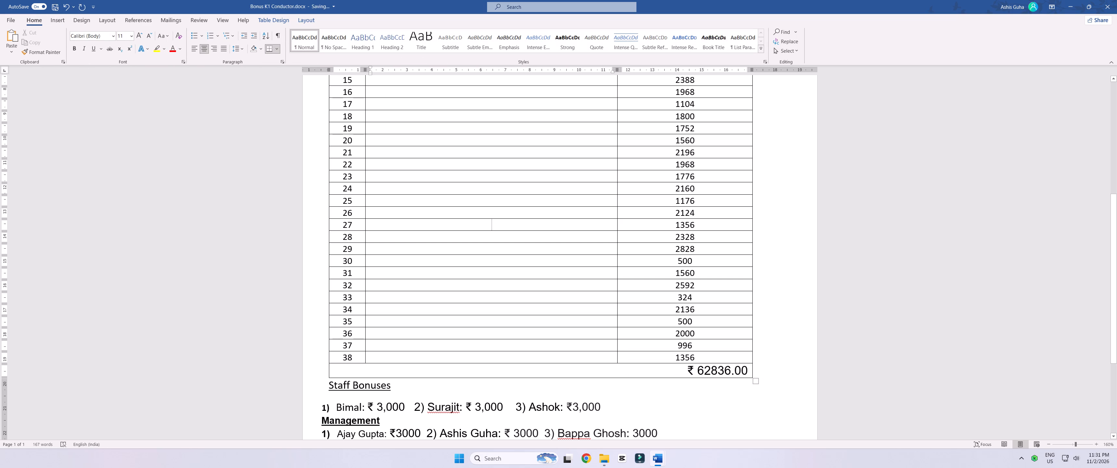
Delete the rows with serial numbers 30 to 38 from the conductors' table.
scroll(503, 302, "up", 2)
left_click(487, 199)
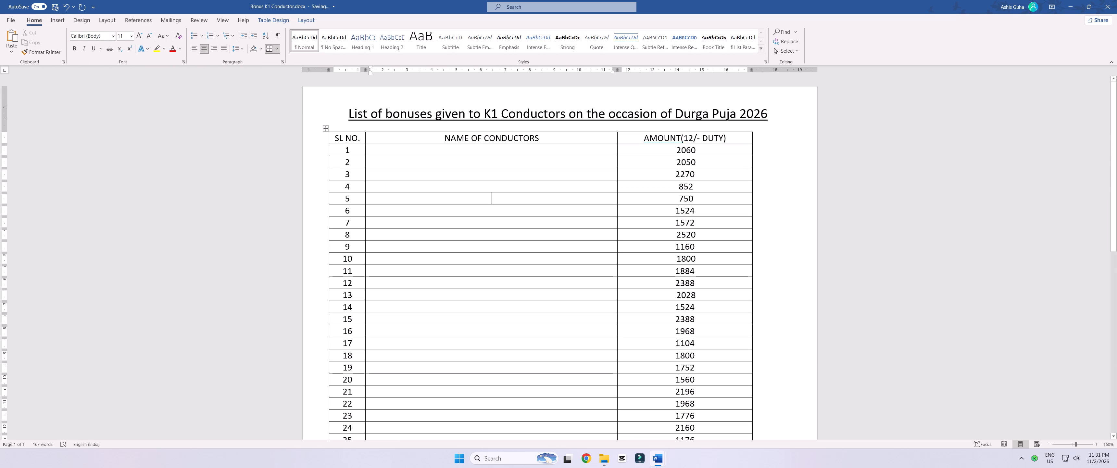
left_click(473, 159)
scroll(396, 231, "down", 1)
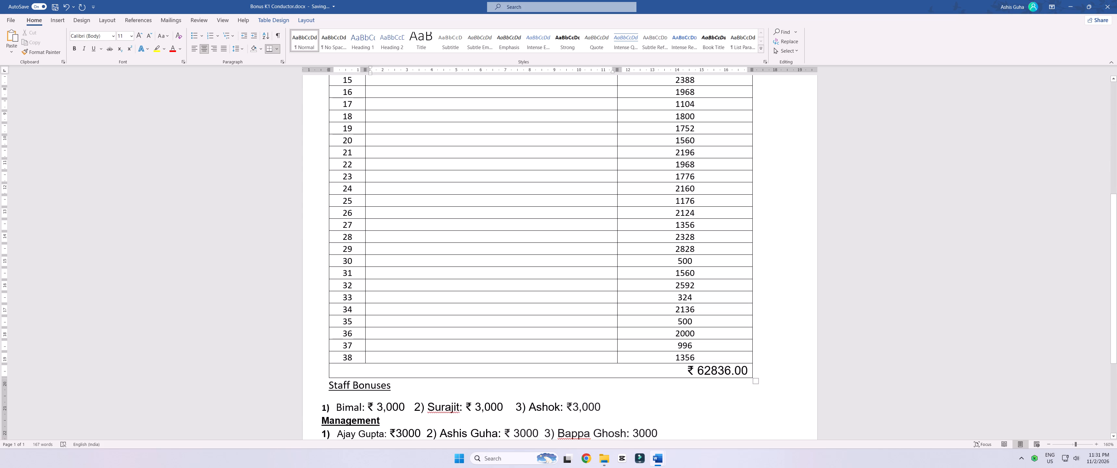
left_click_drag(456, 359, 449, 258)
left_click(341, 292)
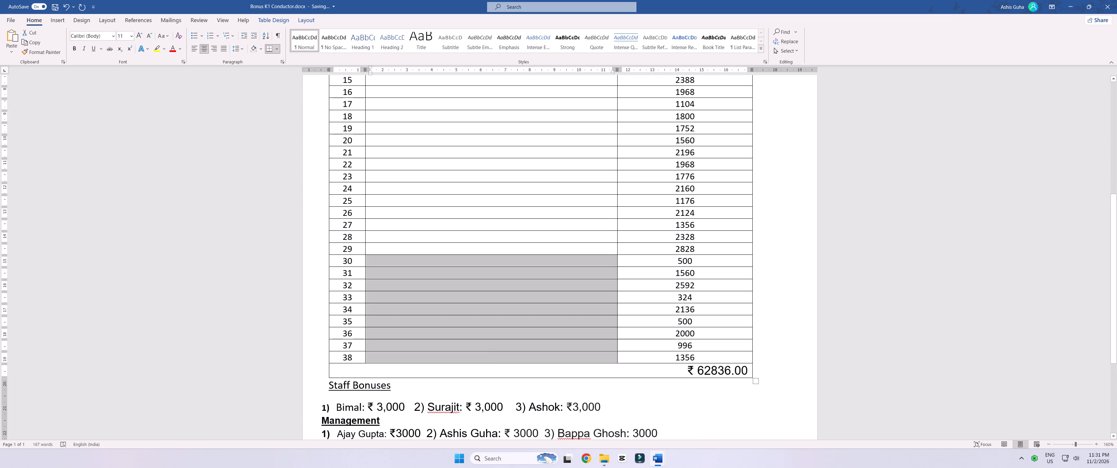
left_click(341, 261)
left_click(341, 244)
left_click_drag(342, 259, 720, 348)
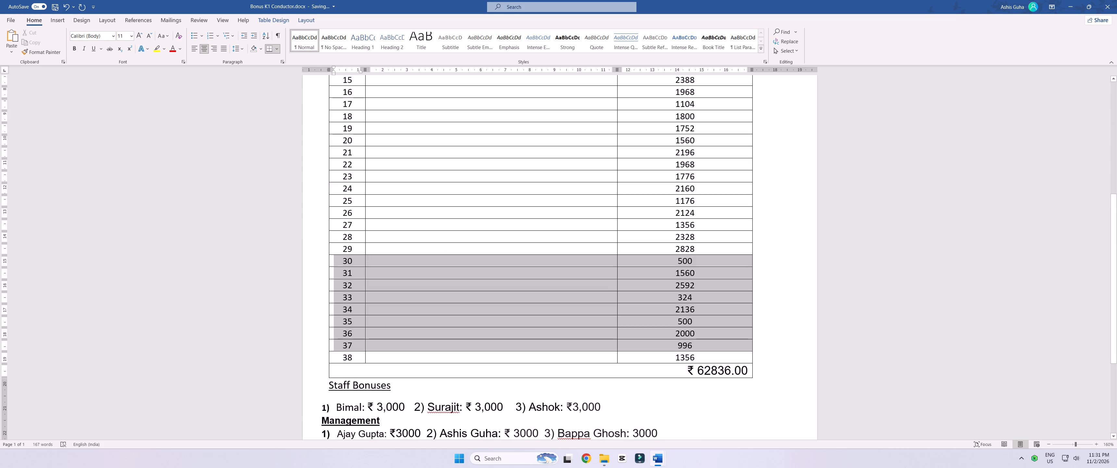
left_click_drag(720, 348, 720, 353)
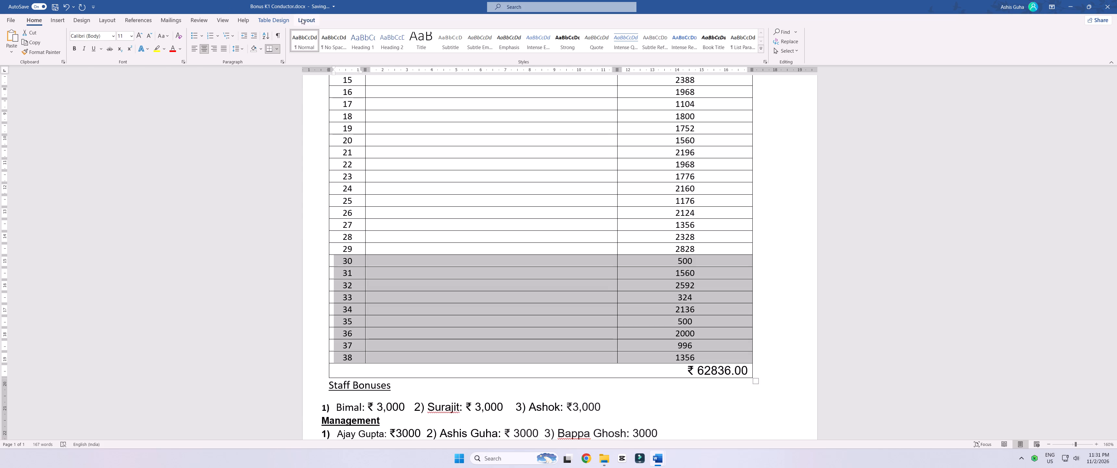
left_click(302, 20)
left_click(113, 52)
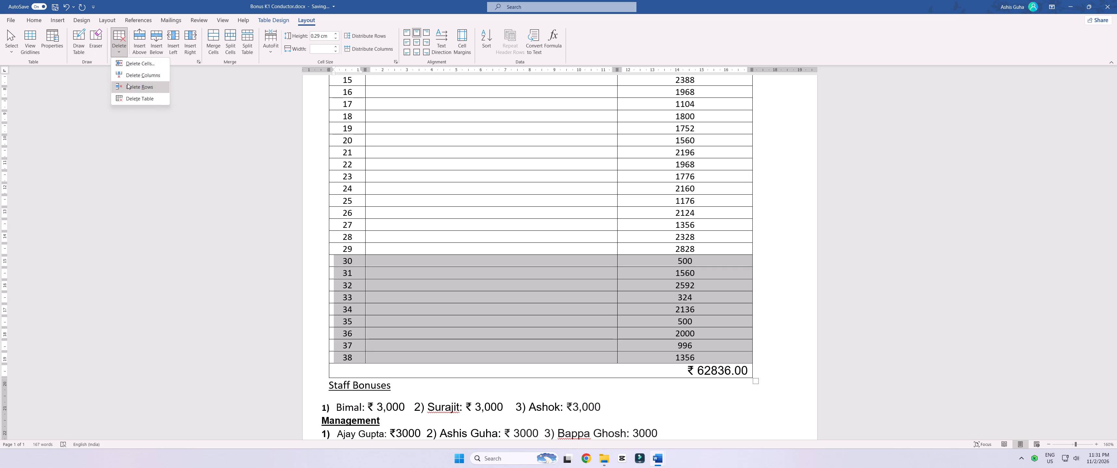
left_click(142, 87)
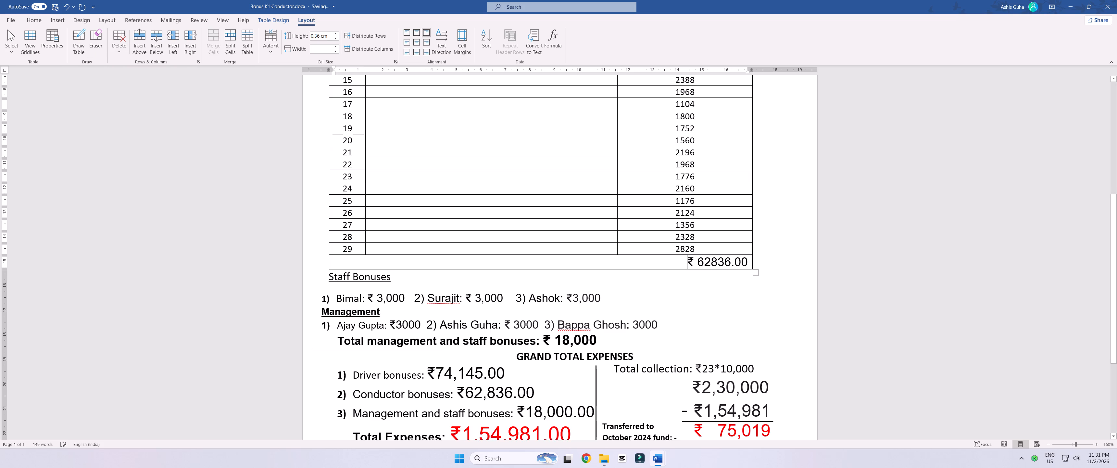
Clear all the bonus amounts for serial numbers 1 to 29 in the AMOUNT column.
scroll(596, 231, "up", 1)
left_click(437, 137)
left_click(474, 147)
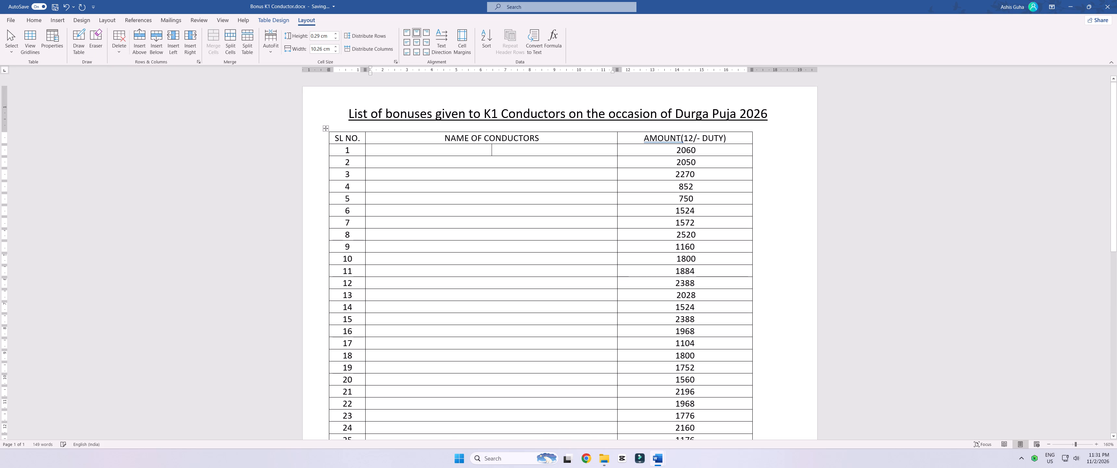
left_click_drag(672, 149, 684, 425)
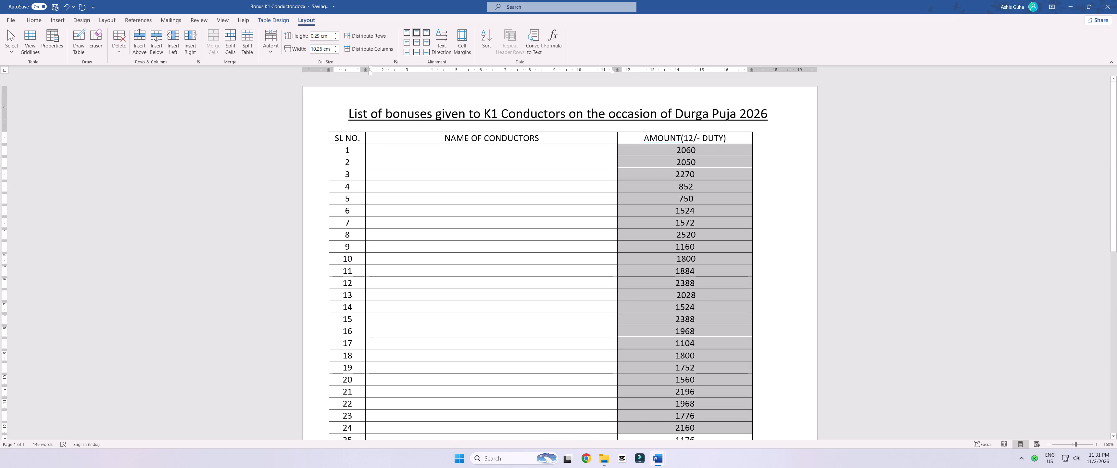
left_click_drag(684, 425, 645, 213)
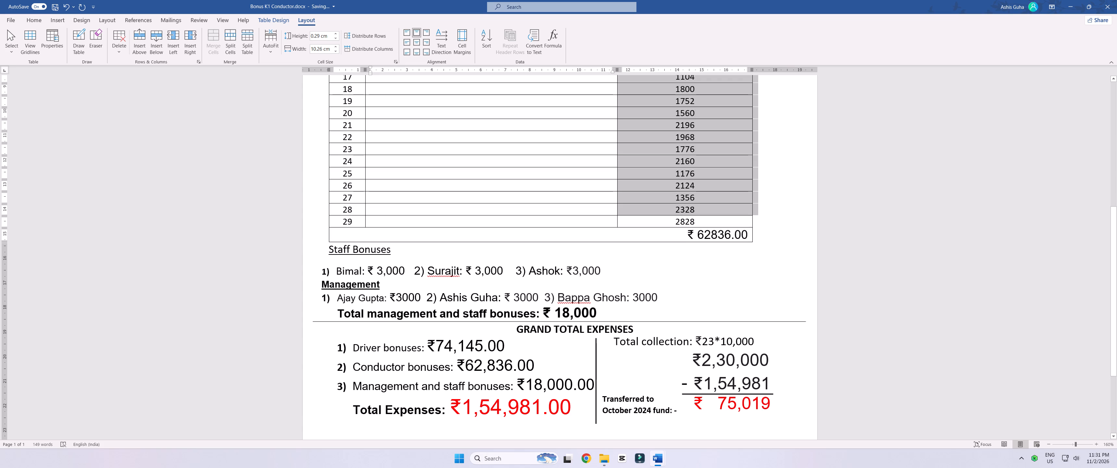
left_click_drag(645, 213, 644, 221)
key("Delete")
scroll(631, 191, "up", 2)
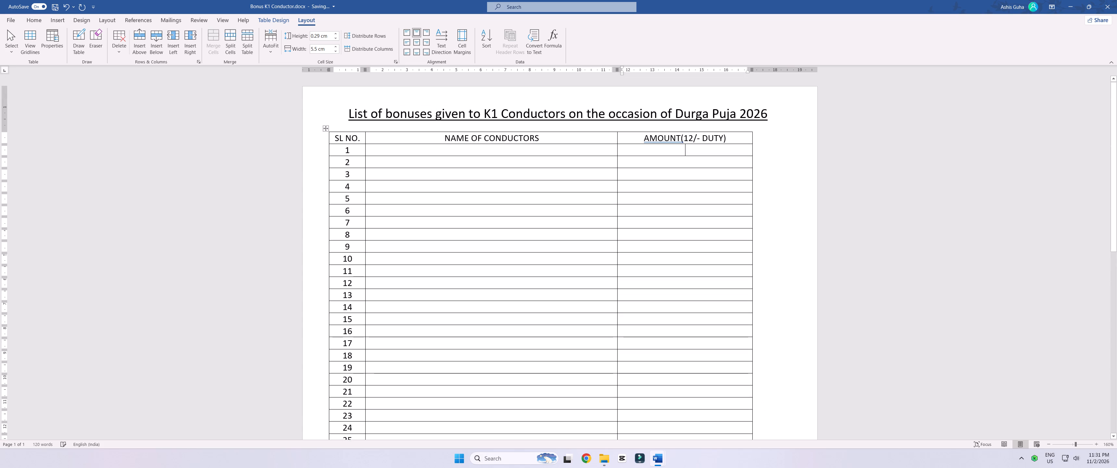
Enter the new conductors' names for serial numbers 1 to 14 in the NAME OF CONDUCTORS column.
left_click(454, 149)
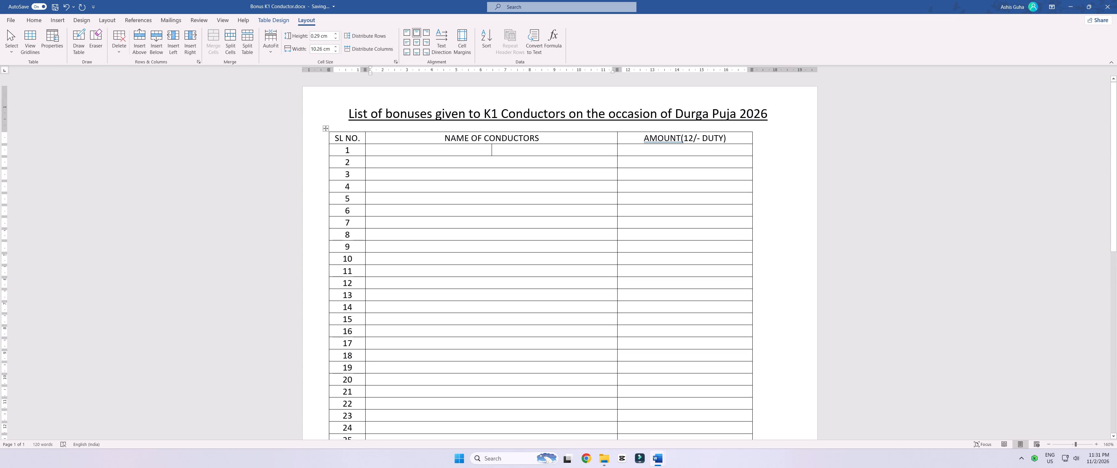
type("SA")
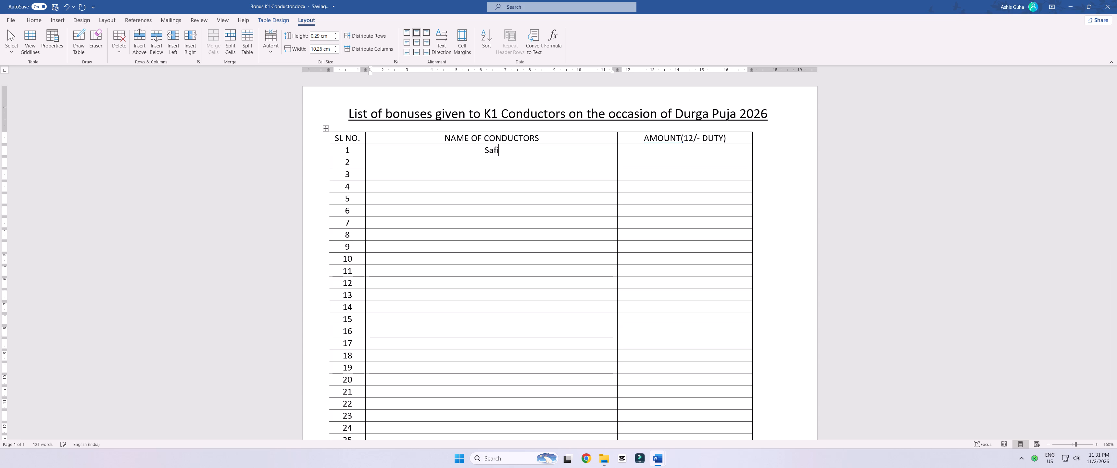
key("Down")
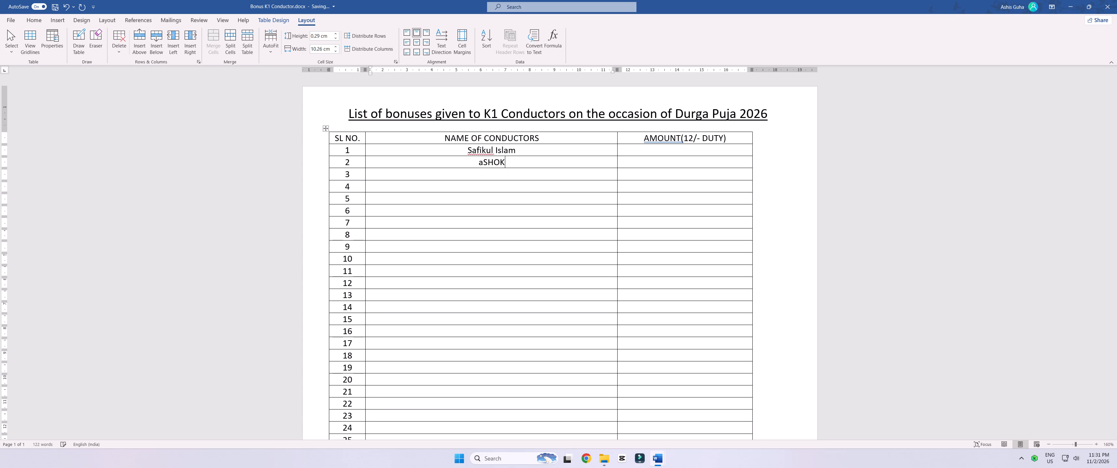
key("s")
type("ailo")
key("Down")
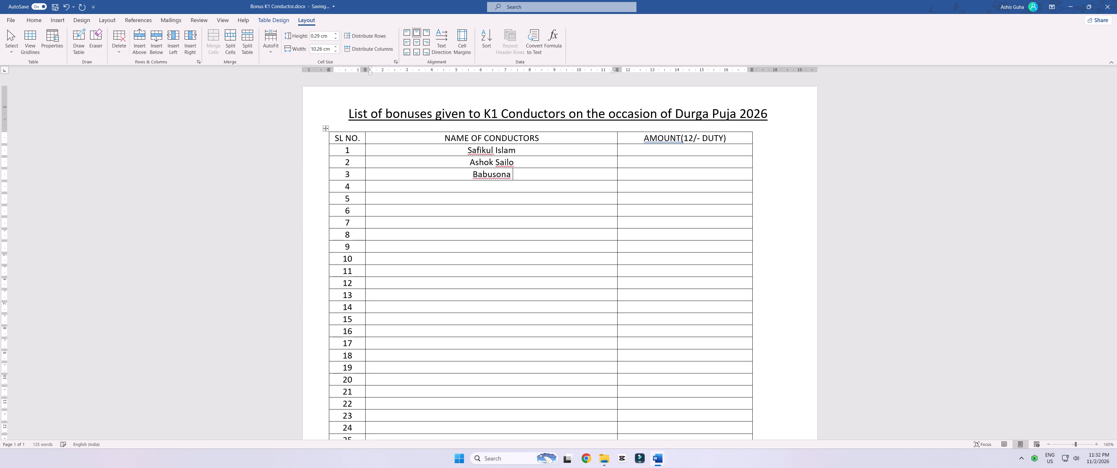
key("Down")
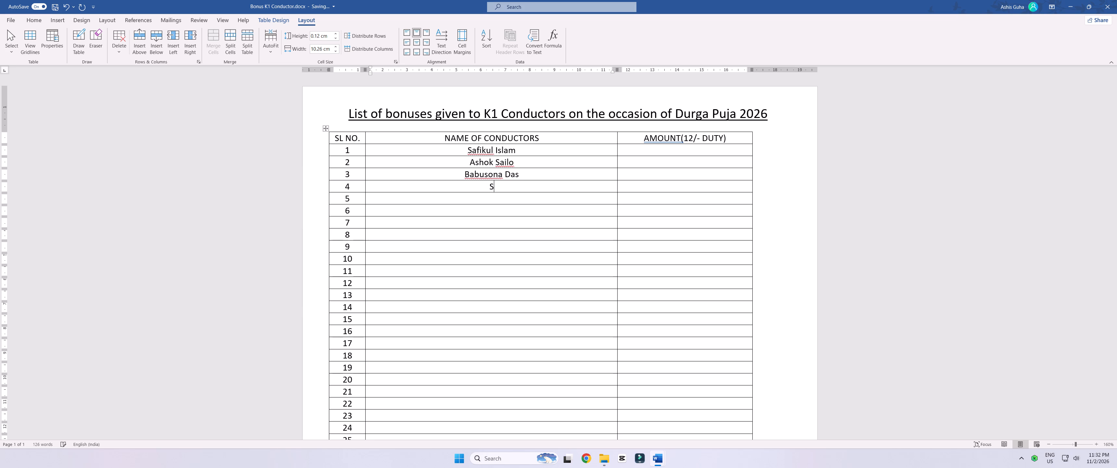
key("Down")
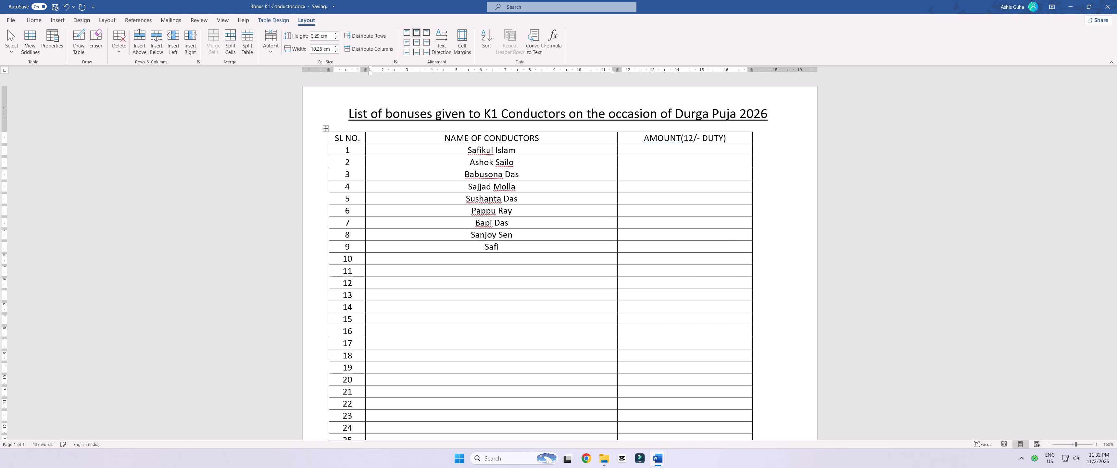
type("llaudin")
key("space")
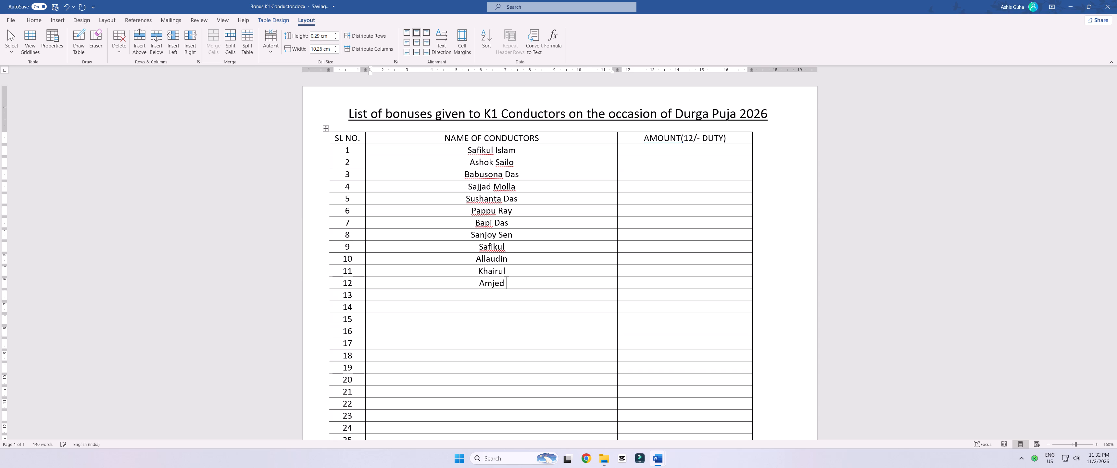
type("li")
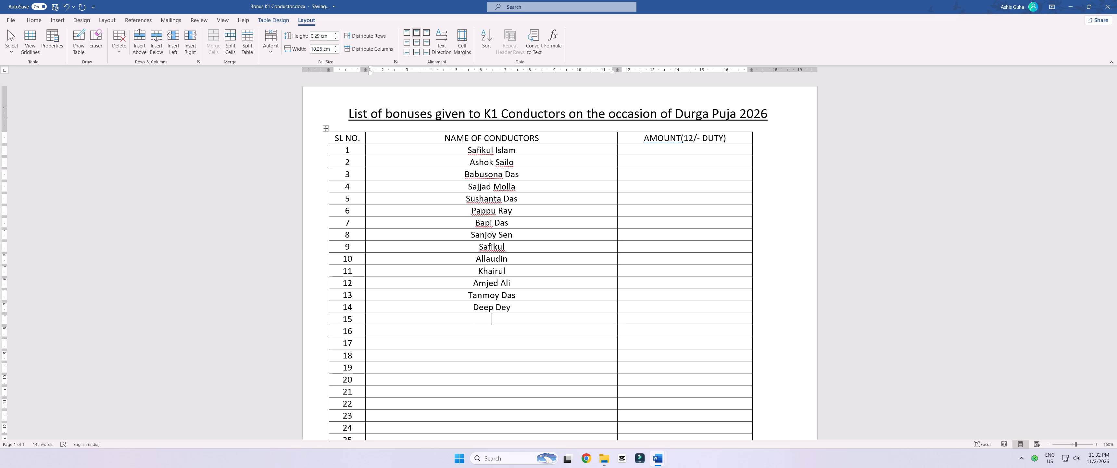
Enter the conductors' names for serial numbers 15 to 18, correcting typing slips along the way.
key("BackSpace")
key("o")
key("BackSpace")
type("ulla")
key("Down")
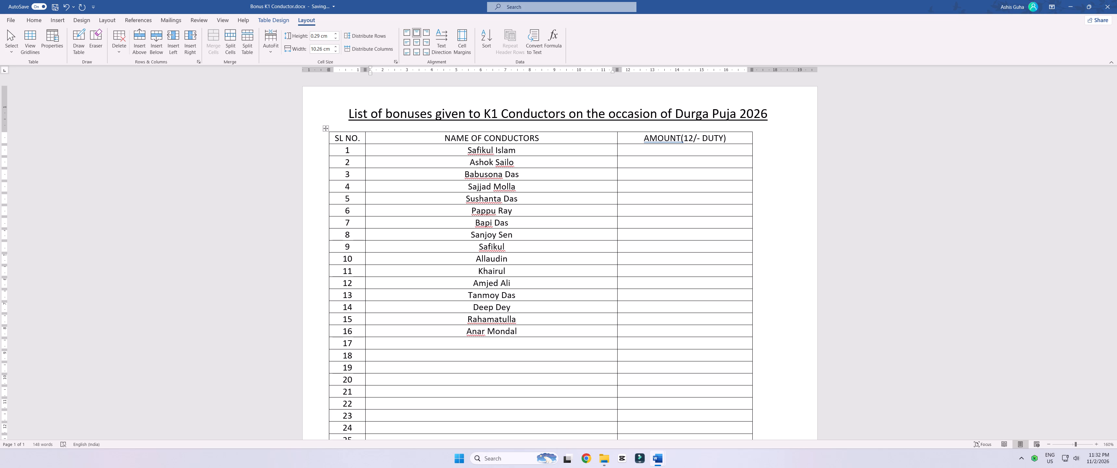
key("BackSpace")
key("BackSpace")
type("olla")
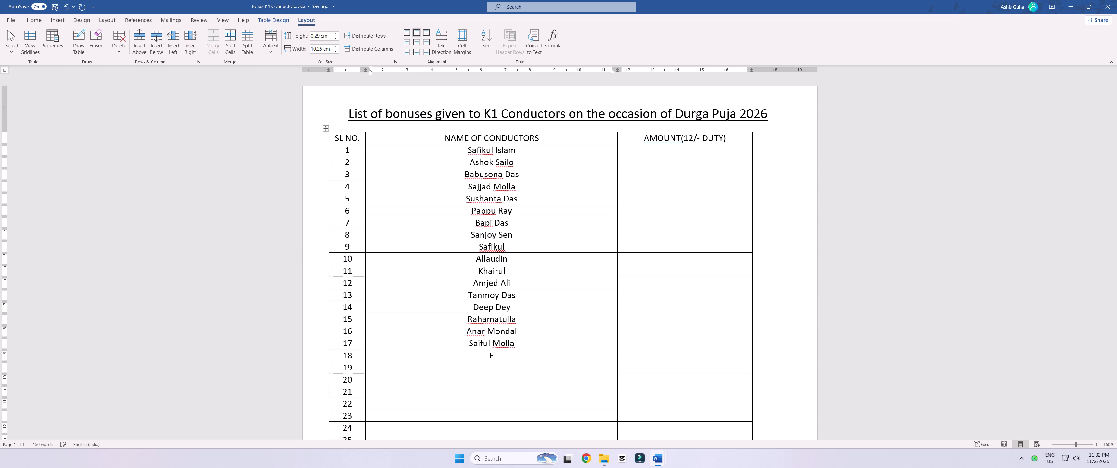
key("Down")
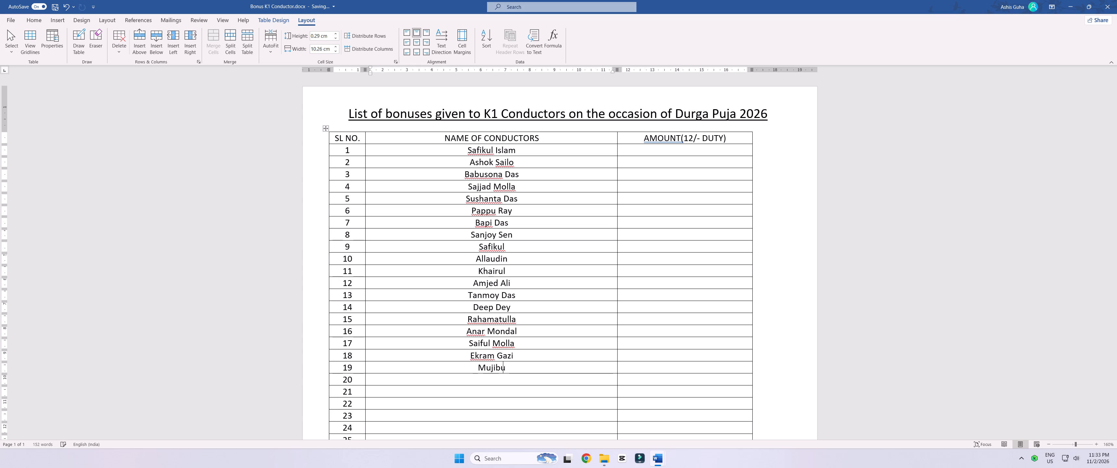
Enter the conductors' names for serial numbers 19 to 24, fixing the misspelled name at serial number 20.
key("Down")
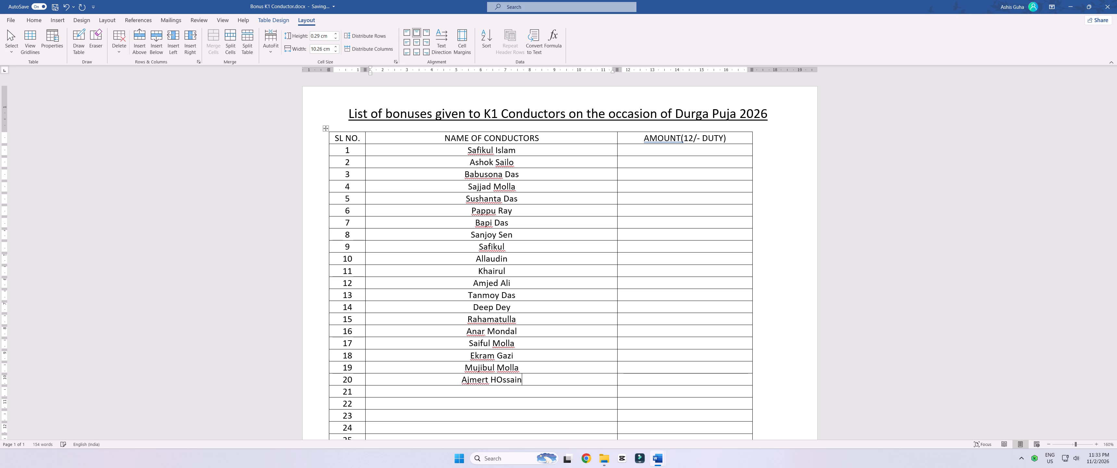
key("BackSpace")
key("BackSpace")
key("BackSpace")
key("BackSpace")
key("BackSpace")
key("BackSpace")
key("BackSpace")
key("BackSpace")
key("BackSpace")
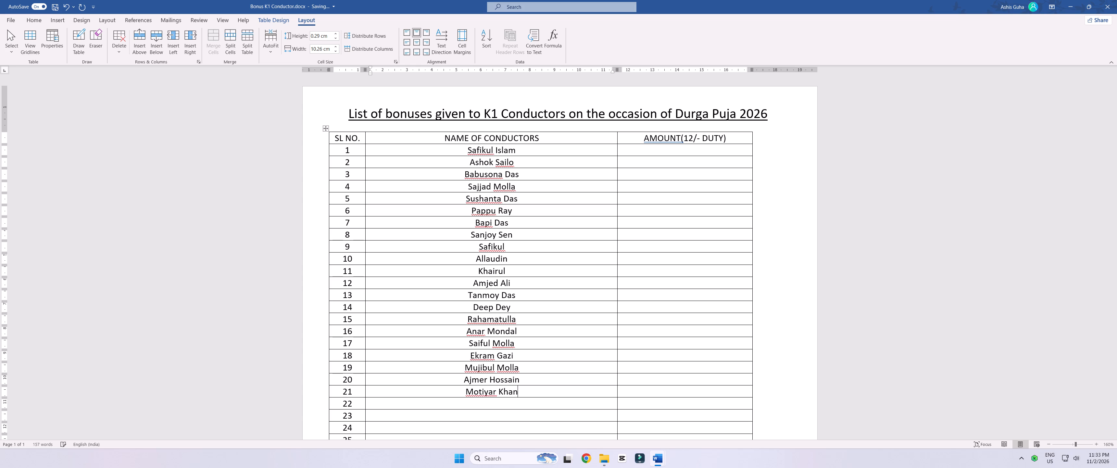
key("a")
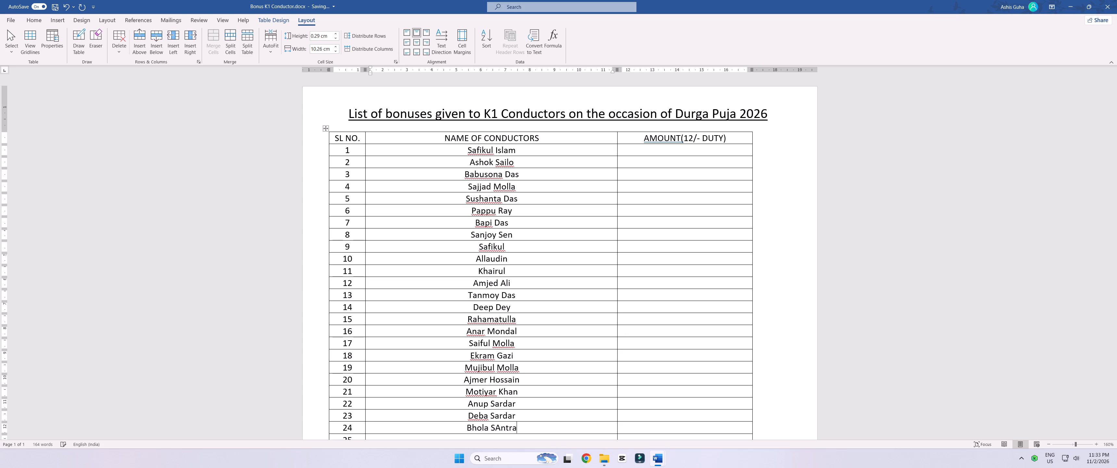
Enter the conductors' names for serial numbers 25 to 29, completing the NAME OF CONDUCTORS column.
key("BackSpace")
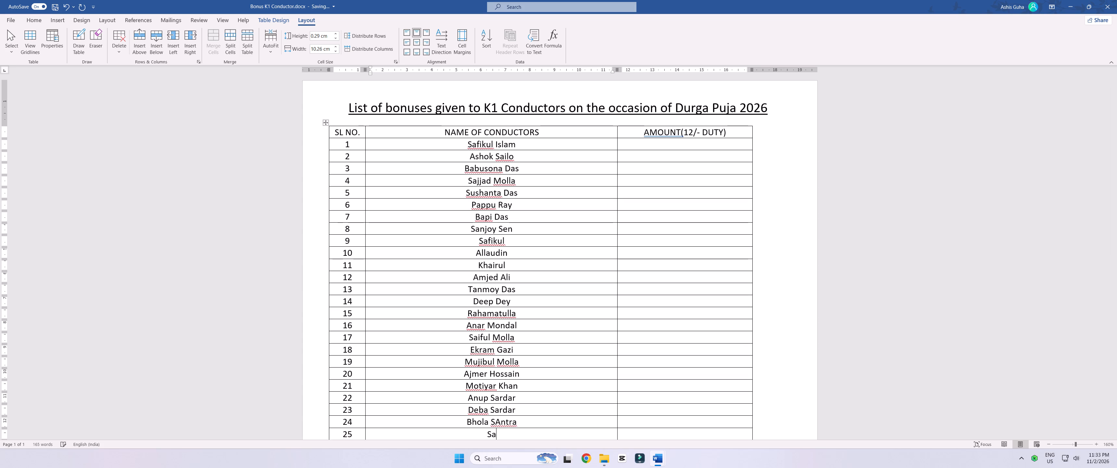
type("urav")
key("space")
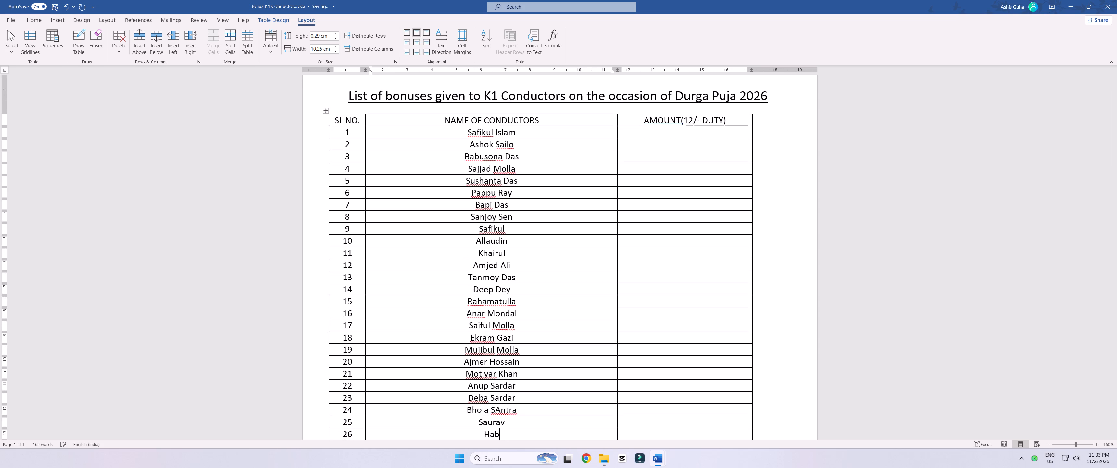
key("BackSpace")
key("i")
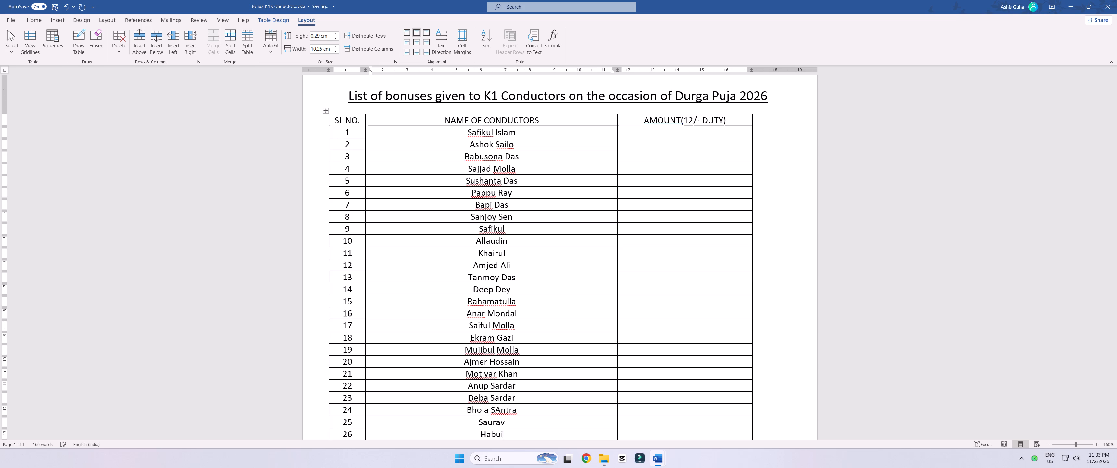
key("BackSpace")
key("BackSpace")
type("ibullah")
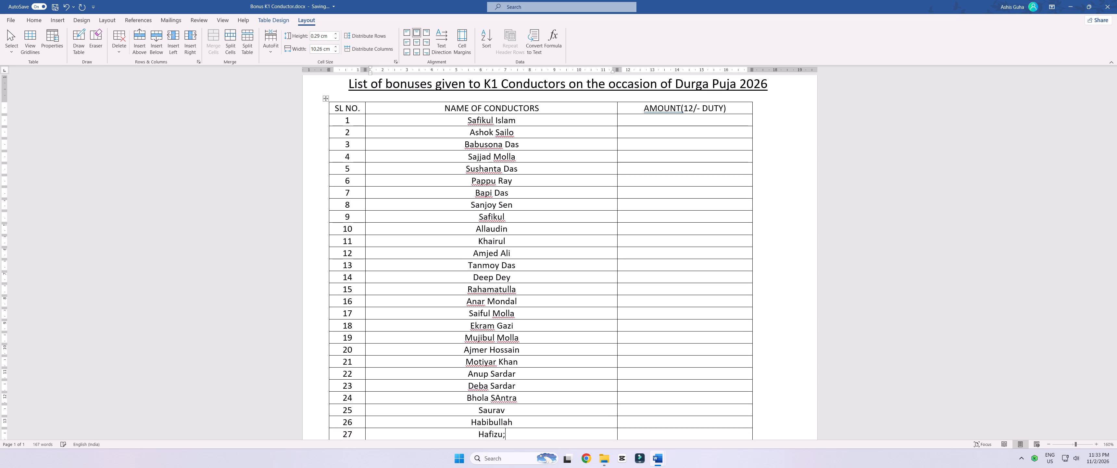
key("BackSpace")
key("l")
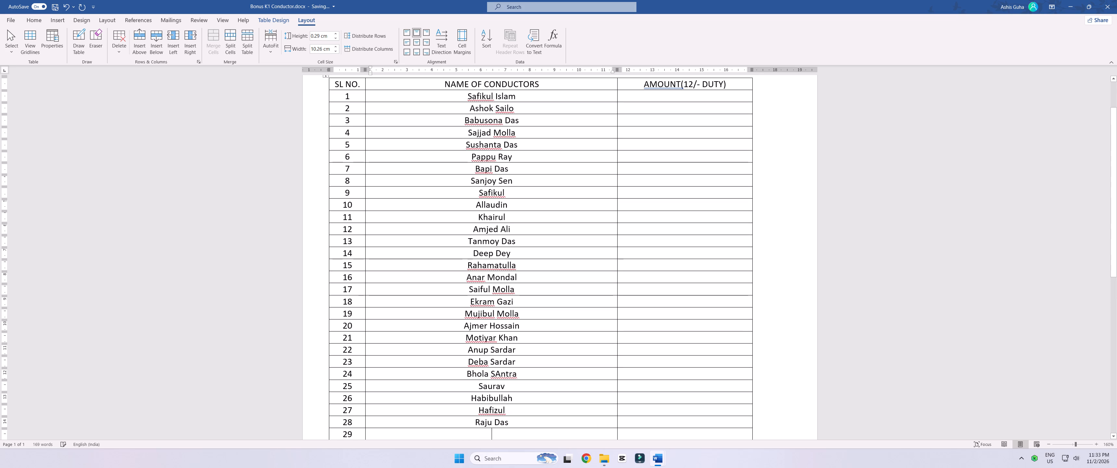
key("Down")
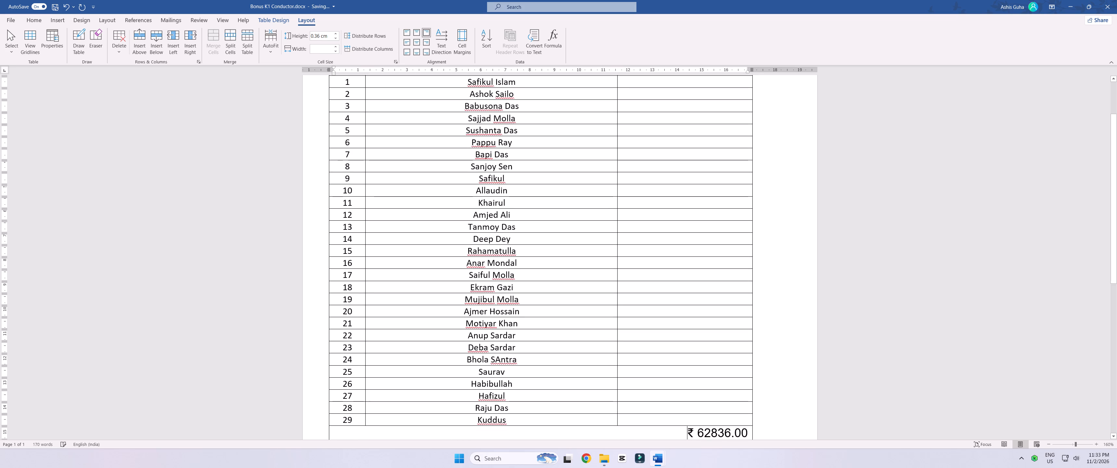
Enter the bonus amounts 1056, 528, 876 and 1464 for serial numbers 1 to 4 in the AMOUNT column.
scroll(510, 105, "up", 1)
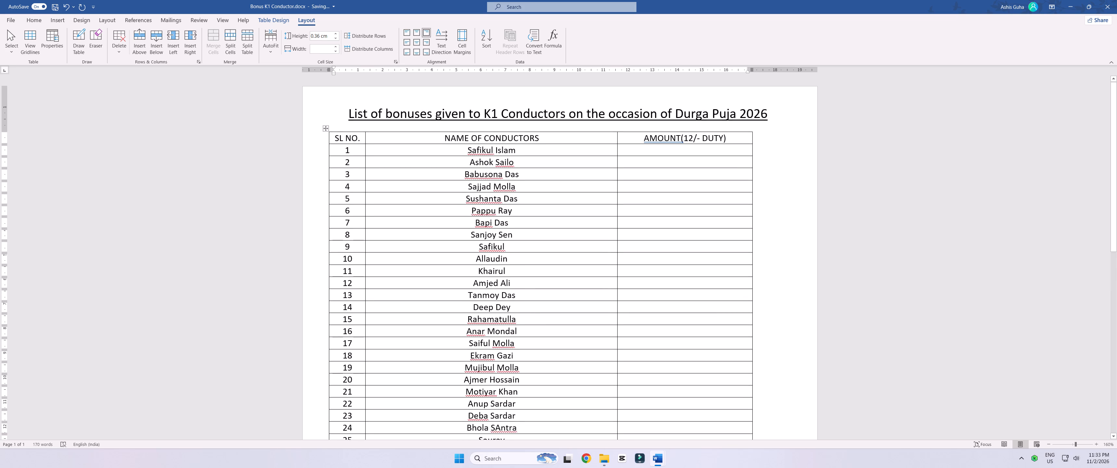
left_click(716, 155)
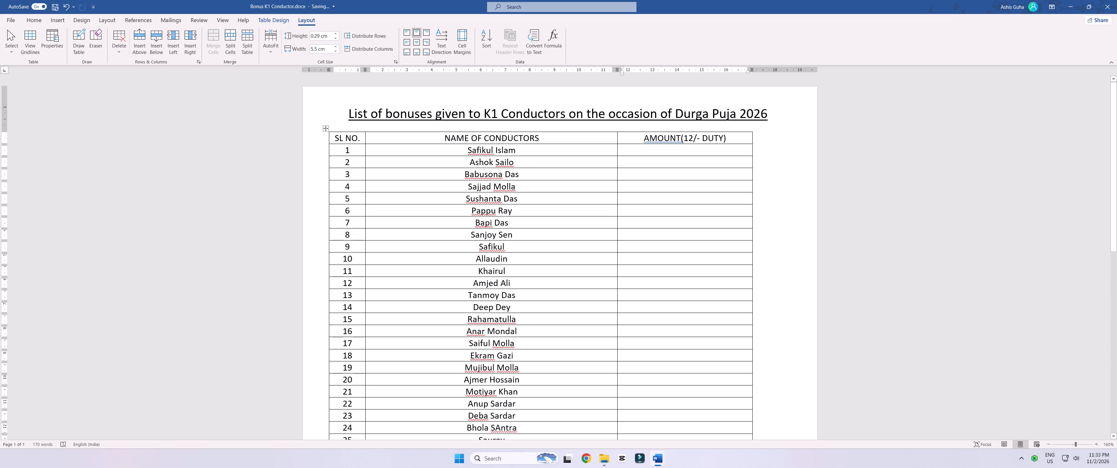
type("1056")
key("Down")
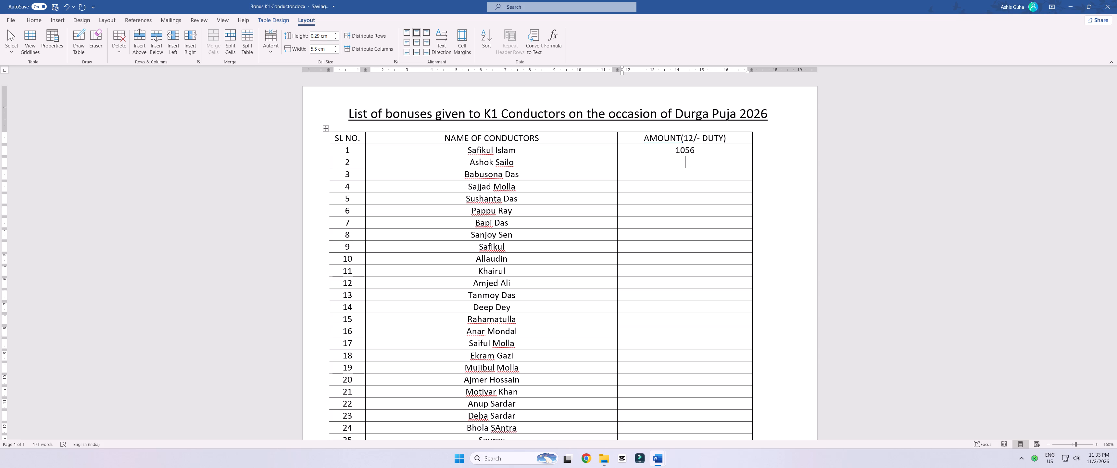
type("528")
key("Down")
type("876")
key("Down")
key("Right")
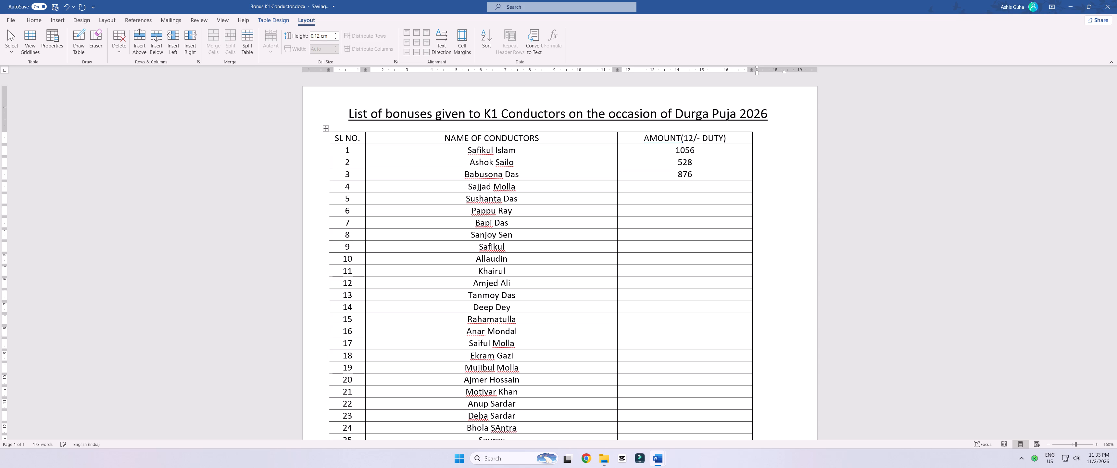
key("Left")
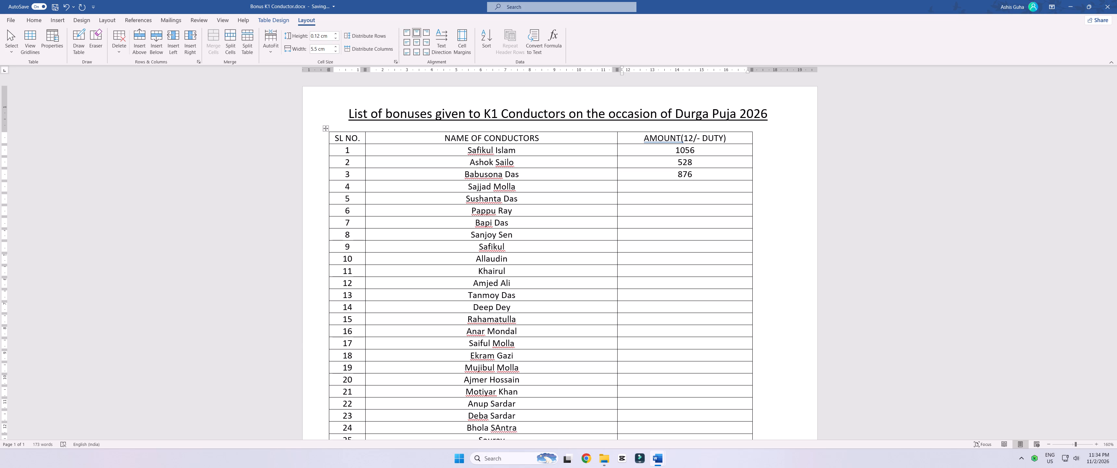
type("146")
key("4")
key("Down")
Correct the bonus amount for serial number 4 to 1465.
key("BackSpace")
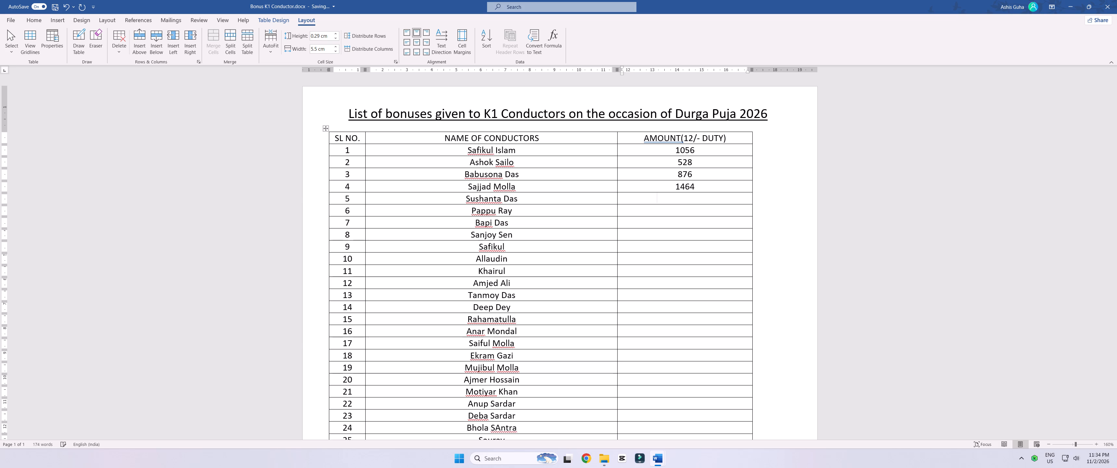
key("Up")
key("Right")
key("Right")
key("Right")
key("Right")
key("BackSpace")
key("5")
Center the AMOUNT cell of serial number 5 and enter the amounts 1836 and 2655 for serial numbers 5 and 6.
key("Down")
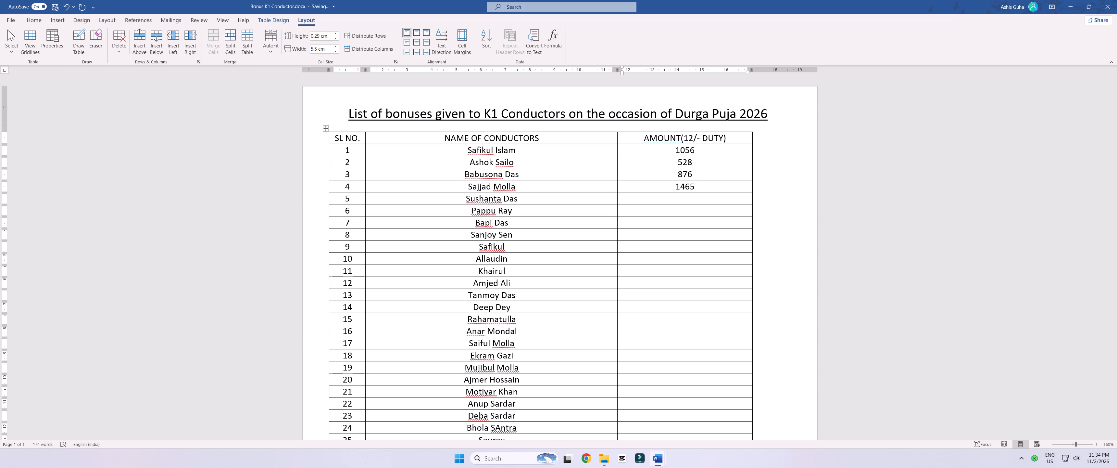
key("ctrl+e")
type("18")
type("36")
key("Down")
type("2655")
Correct the bonus amount for serial number 6 to 2665.
key("Down")
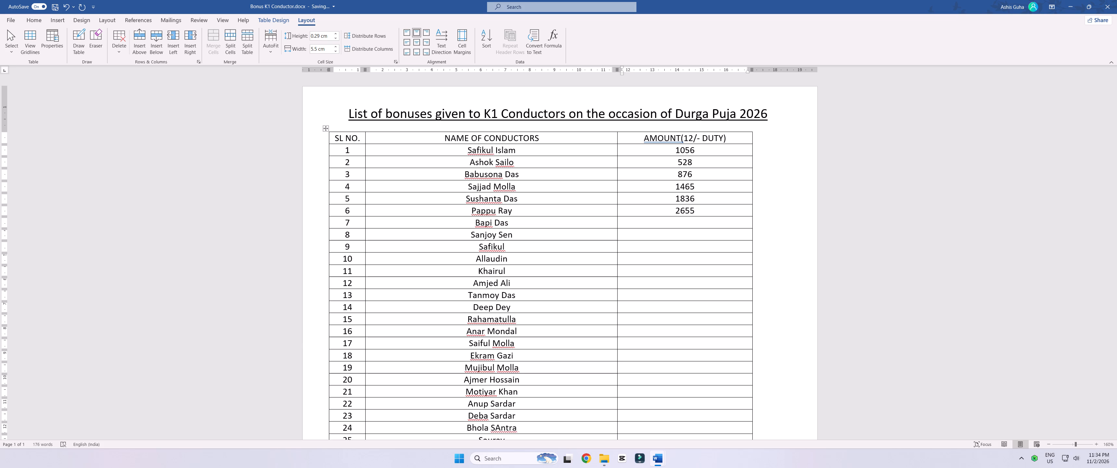
key("Up")
key("Left")
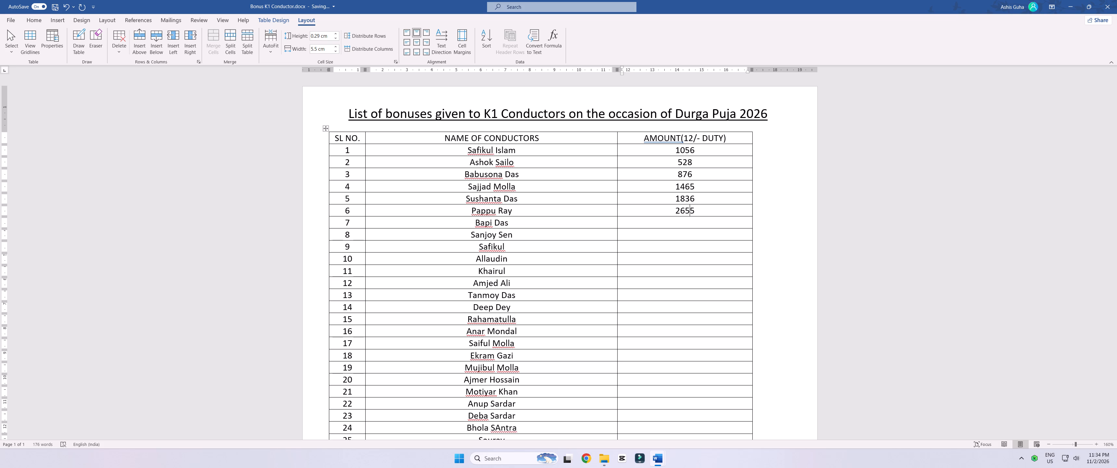
key("BackSpace")
key("6")
key("Down")
Enter the bonus amounts 1020, 2100, 2592, 1536 and 2136 for serial numbers 7 to 11 in the AMOUNT column.
type("1020")
key("Down")
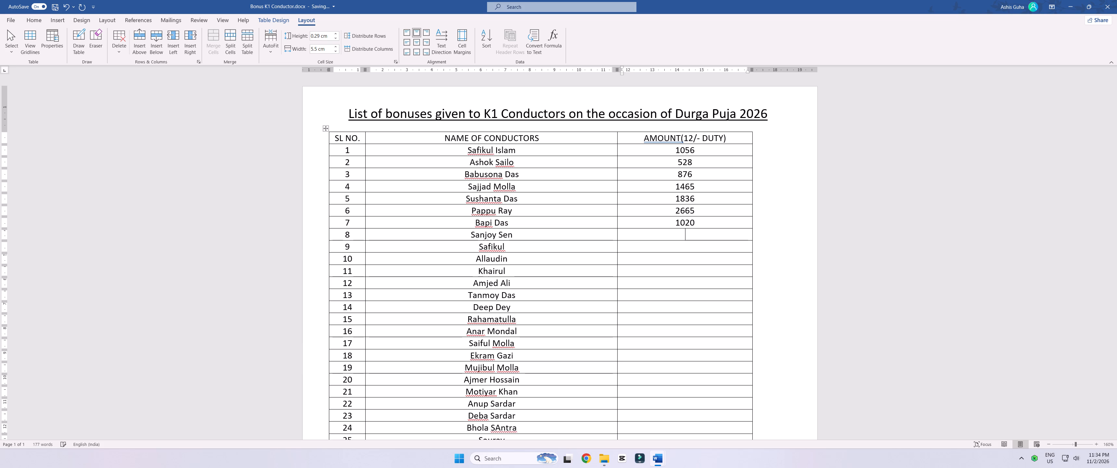
type("2100")
key("Down")
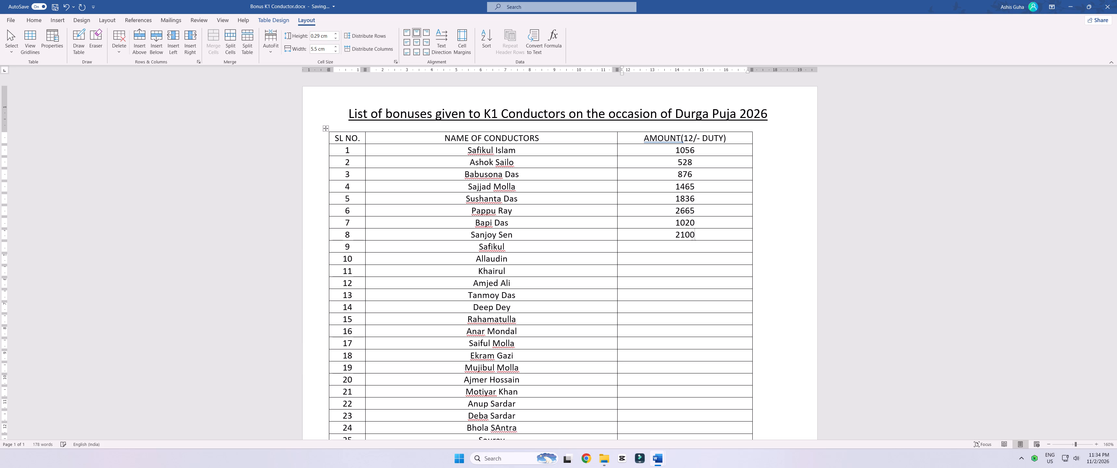
type("2592")
key("Down")
type("1536")
key("Down")
type("2136")
key("Down")
Enter the bonus amounts 1944, 2305, 1128, 770 and 1356 for serial numbers 12 to 16.
type("1944")
key("Down")
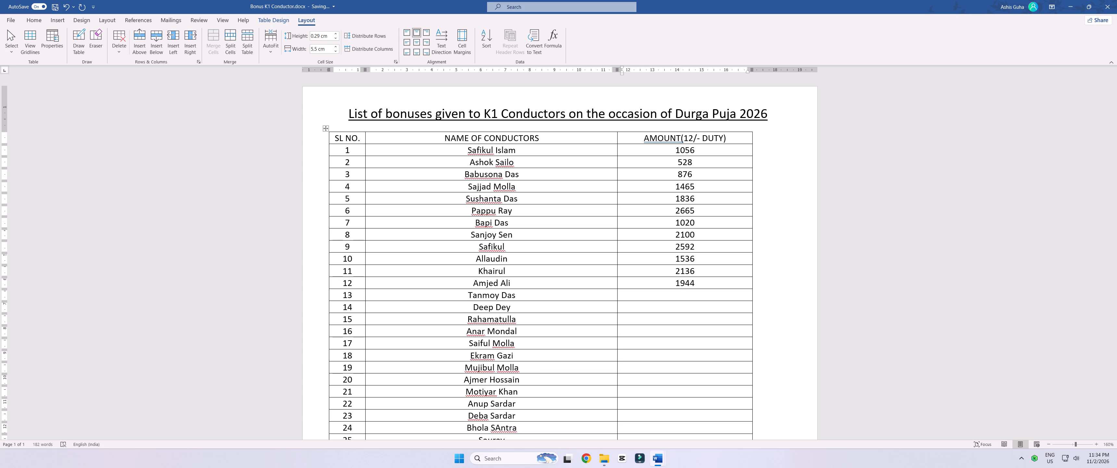
type("2305")
key("Down")
type("1128")
key("Down")
type("770")
key("Down")
type("1356")
key("Down")
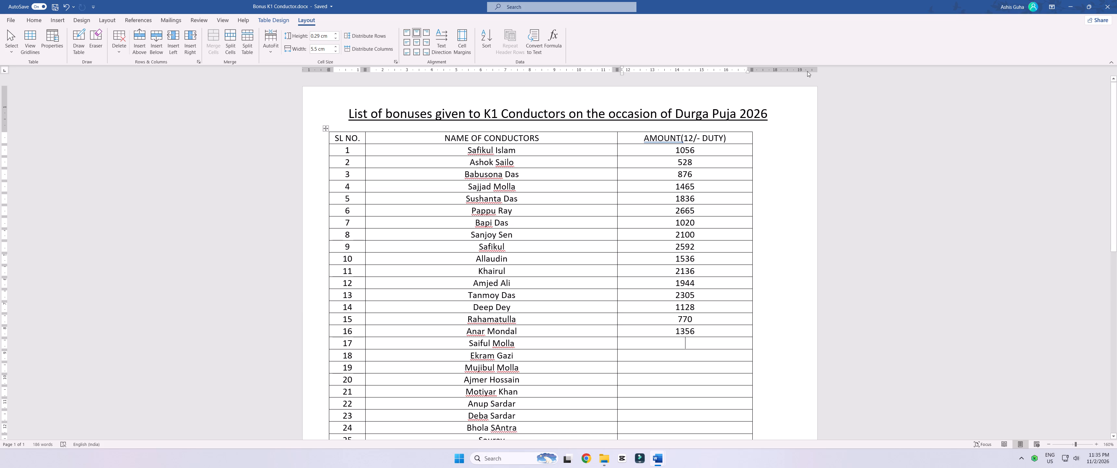
Look over the remaining conductor rows down to serial number 29 and the totals beneath the table.
scroll(587, 146, "down", 1)
left_click_drag(521, 253, 488, 184)
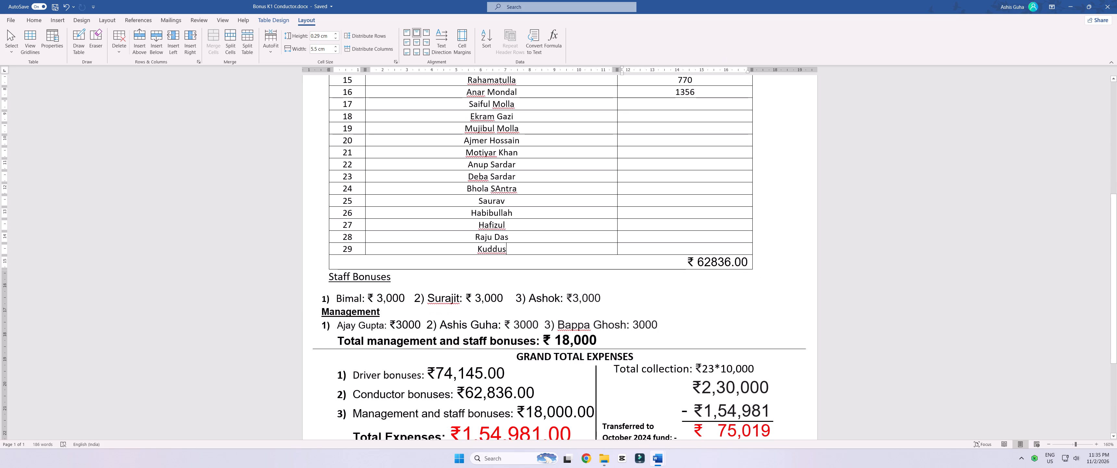
left_click_drag(488, 184, 480, 96)
left_click(541, 208)
scroll(533, 185, "up", 1)
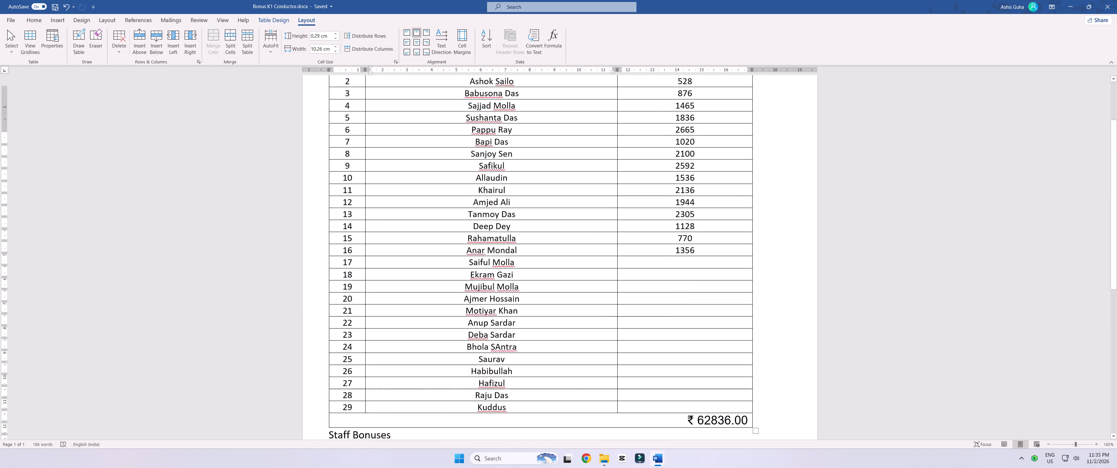
left_click(713, 347)
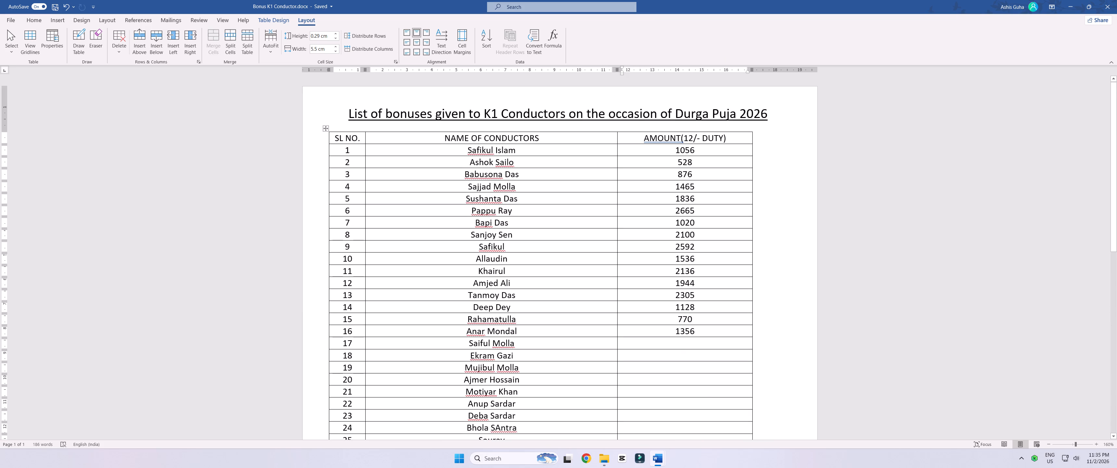
scroll(503, 247, "down", 1)
scroll(548, 230, "up", 1)
Enter the bonus amounts 2568, 1200, 1610 and 3180 for serial numbers 17 to 20 in the AMOUNT column.
left_click(690, 346)
left_click(697, 342)
type("2568")
key("Right")
key("Down")
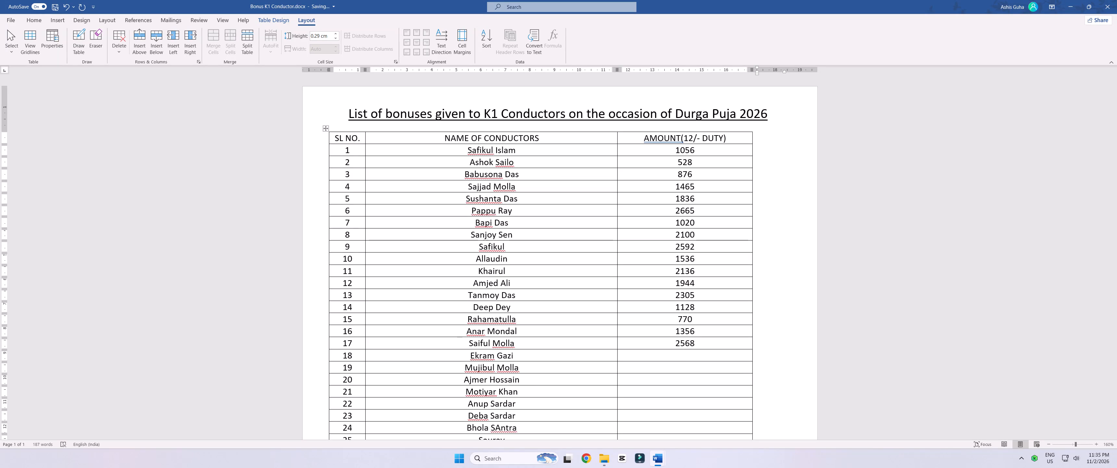
key("Left")
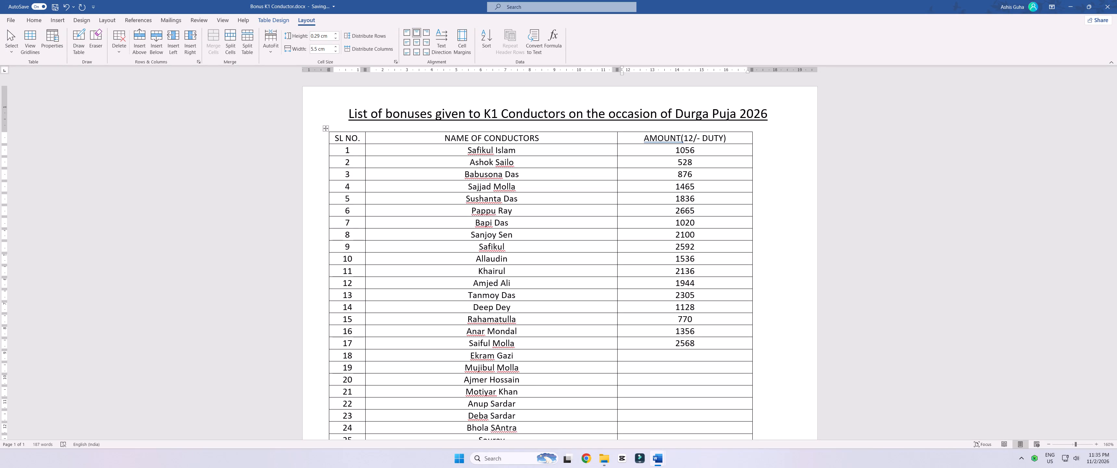
type("1200")
key("Down")
type("1610")
key("Down")
type("3180")
key("Down")
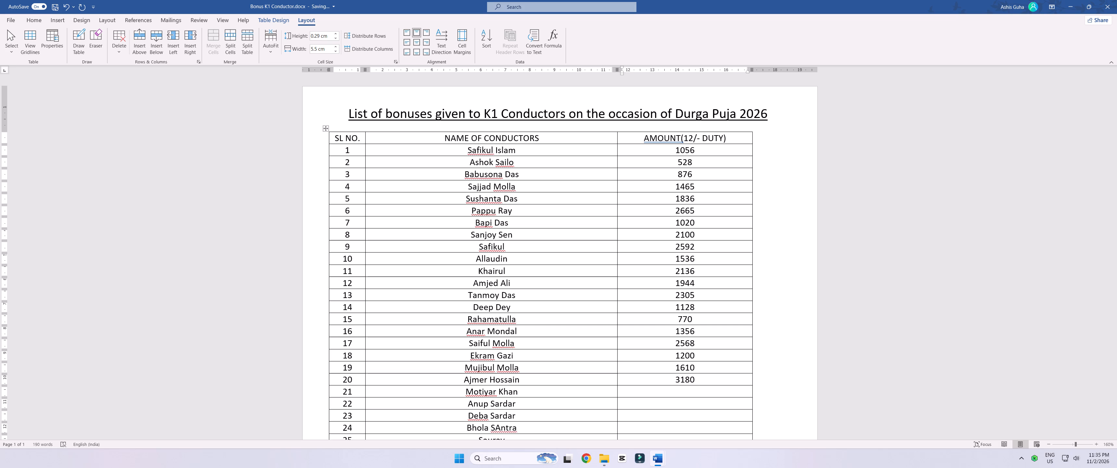
Enter the bonus amounts 2472, 2652, 2376 and 3000 for serial numbers 21 to 24.
type("2472")
key("Down")
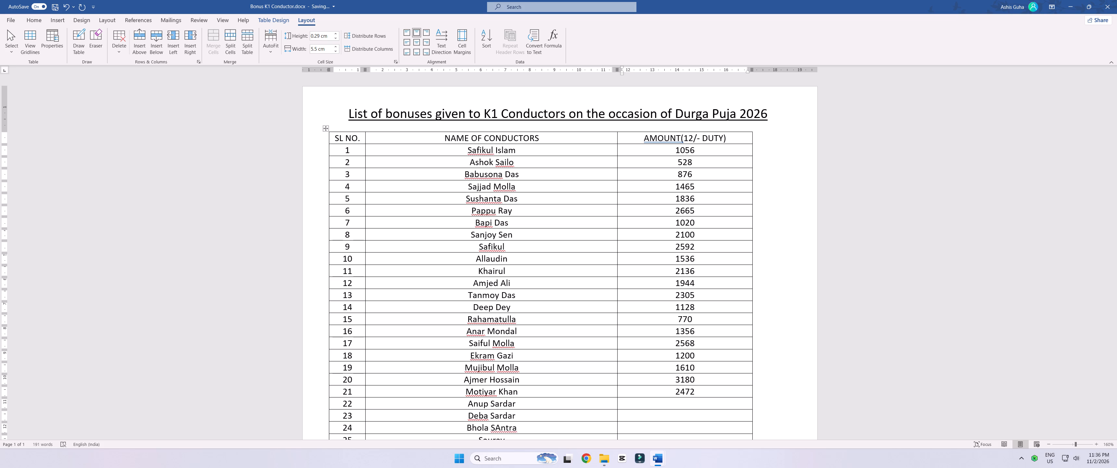
type("2652")
key("Down")
type("2376")
key("Down")
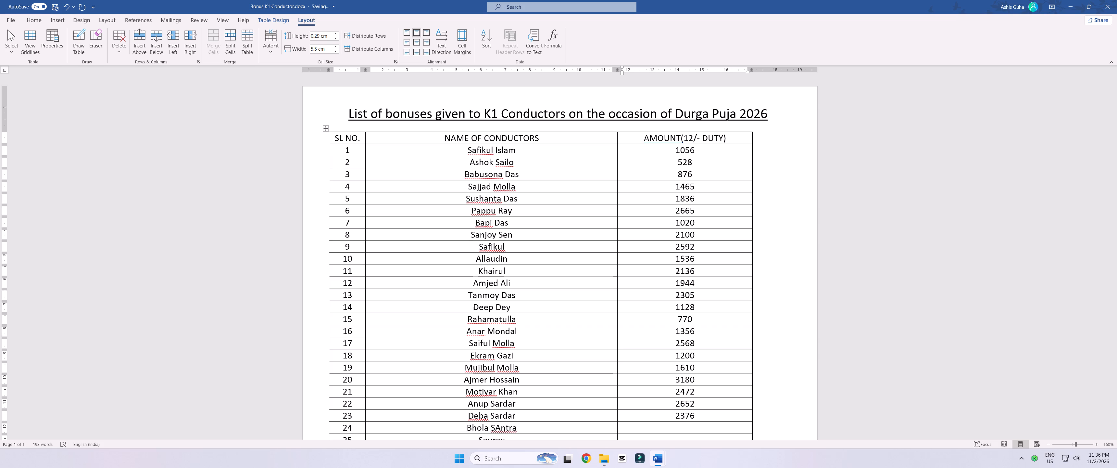
type("3000")
left_click(502, 431)
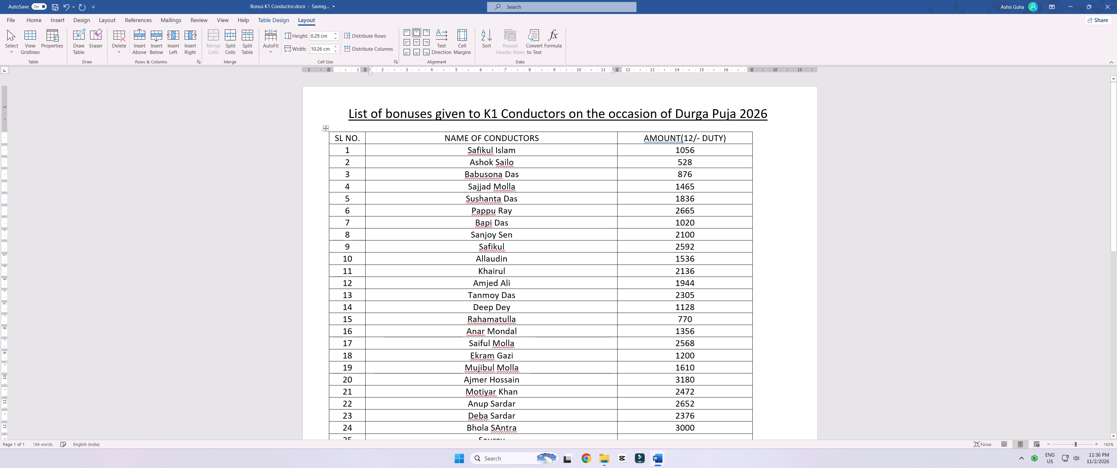
key("BackSpace")
key("a")
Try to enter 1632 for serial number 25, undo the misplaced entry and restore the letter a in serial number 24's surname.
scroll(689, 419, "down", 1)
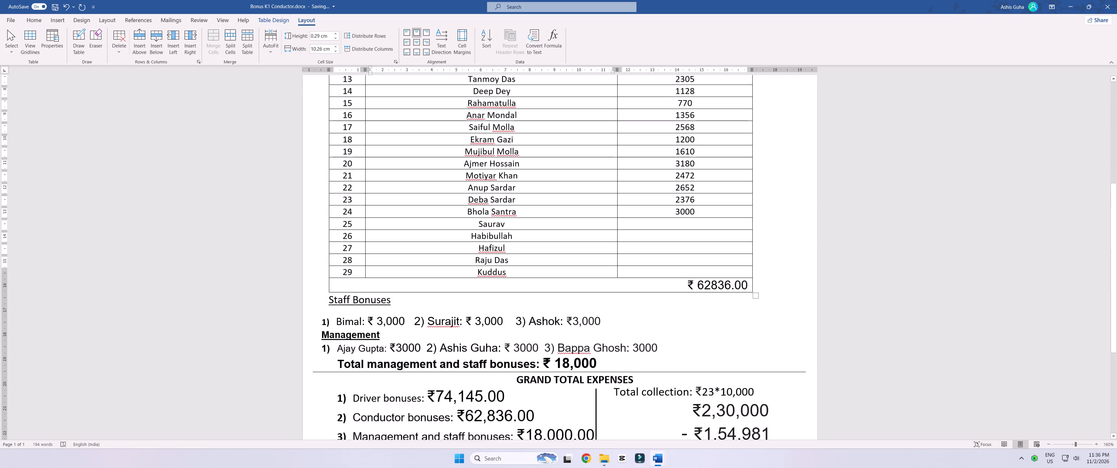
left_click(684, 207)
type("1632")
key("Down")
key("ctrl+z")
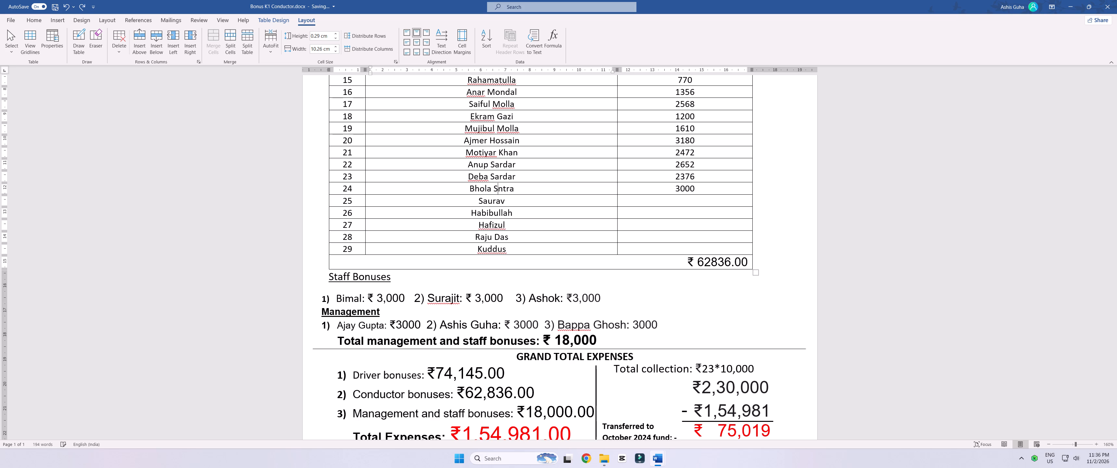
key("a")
Enter the bonus amounts 1632, 1176 and 1108 for serial numbers 25 to 27 in the AMOUNT column.
left_click(712, 199)
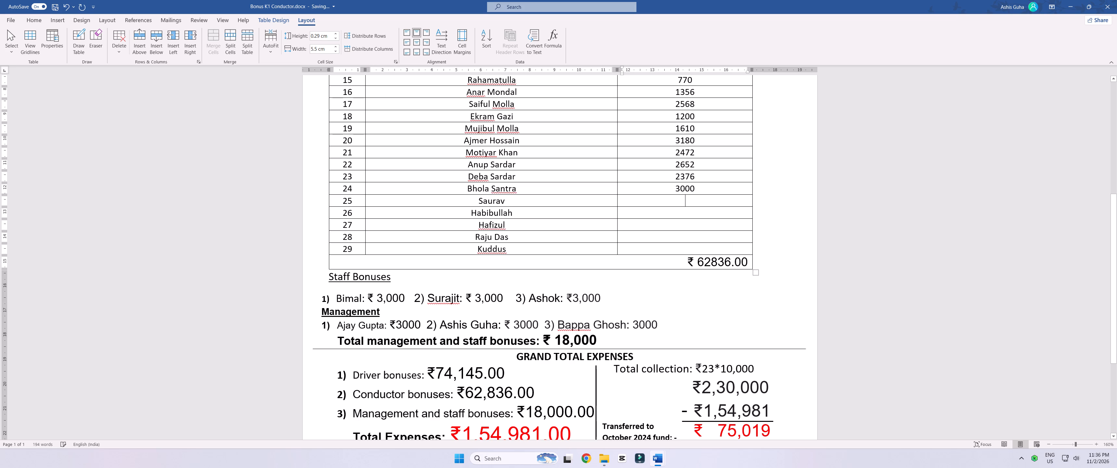
type("1632")
key("Left")
key("Down")
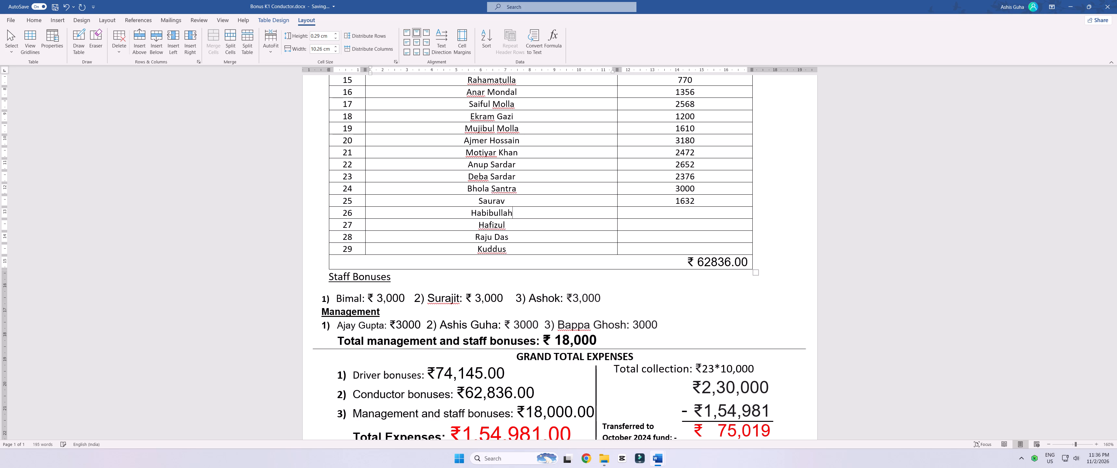
key("Up")
key("Right")
key("Right")
key("Down")
type("1176")
key("Down")
type("1108")
key("Down")
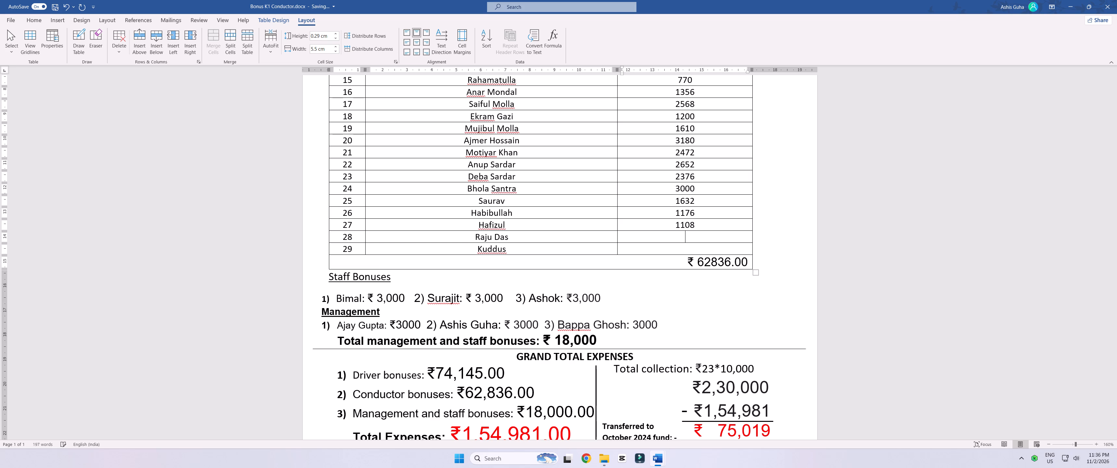
Enter the bonus amounts 2352 and 2340 for serial numbers 28 and 29 in the AMOUNT column.
type("2352")
key("Down")
type("2340")
Set the total in the conductors' table's last row to ₹ 52979.00.
left_click(712, 266)
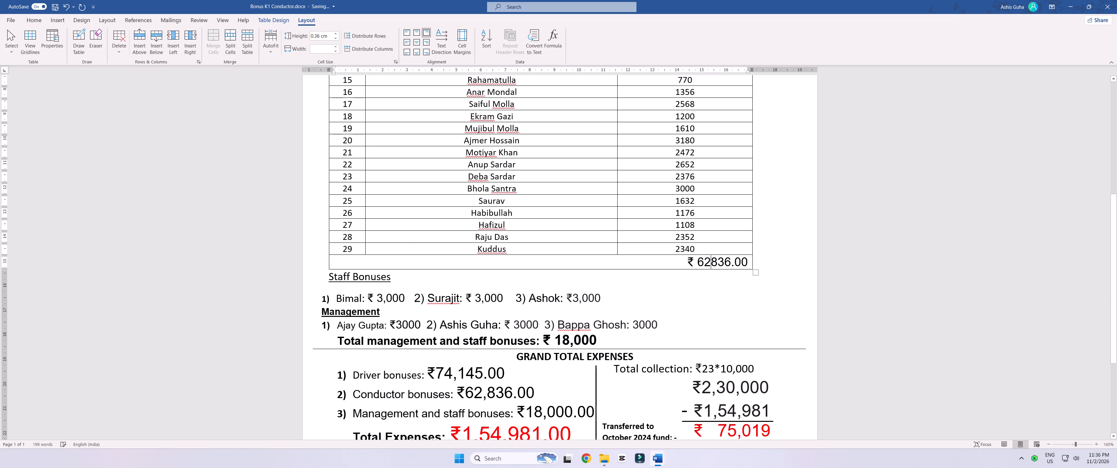
key("BackSpace")
key("BackSpace")
type("52")
key("Right")
key("Right")
key("Right")
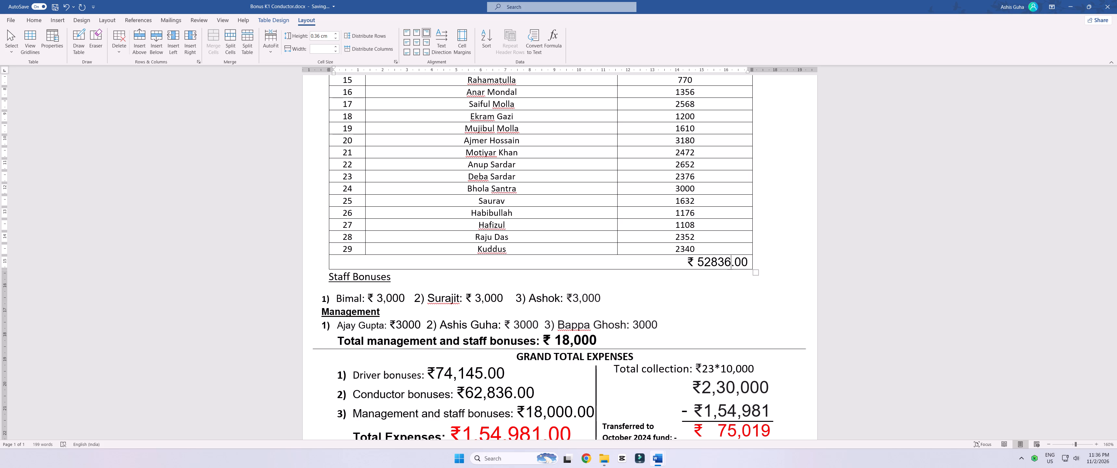
key("BackSpace")
key("BackSpace")
key("BackSpace")
key("9")
type("79")
Add a fourth entry, "4) Kuddus:", at the end of the Staff Bonuses line.
scroll(484, 198, "down", 1)
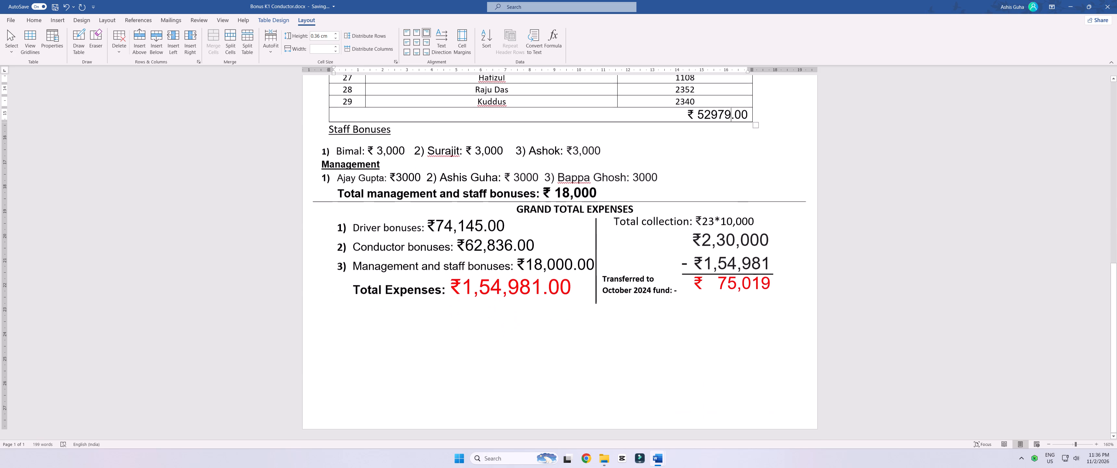
left_click(414, 136)
left_click(394, 153)
left_click(383, 153)
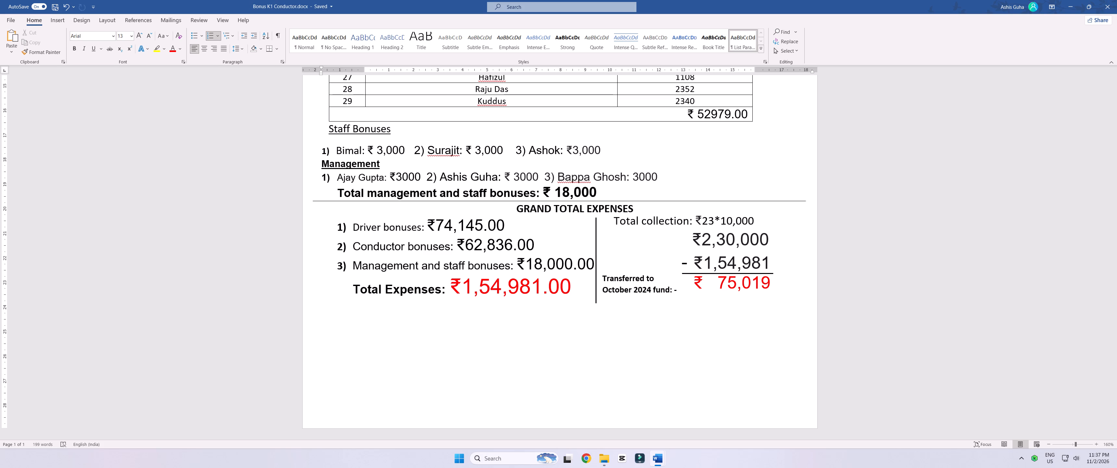
left_click(621, 148)
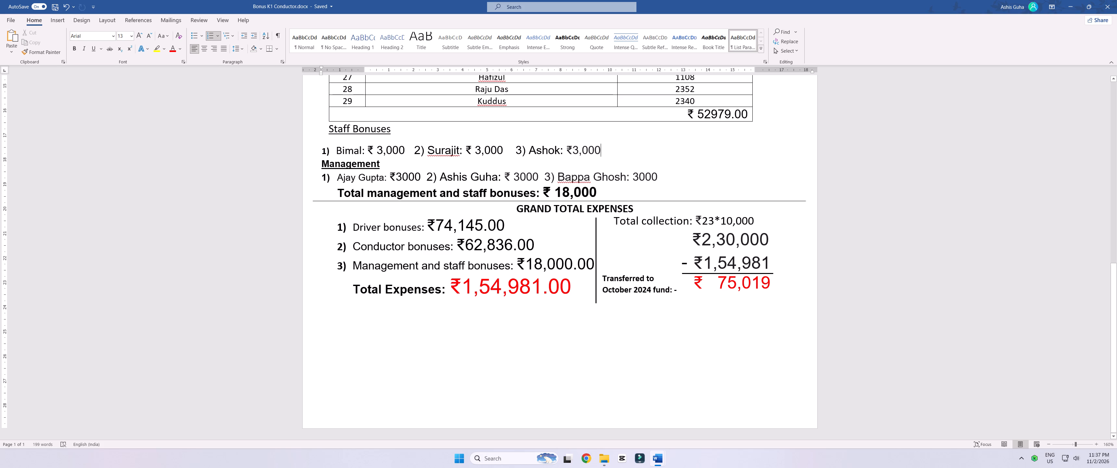
key("space")
key("space")
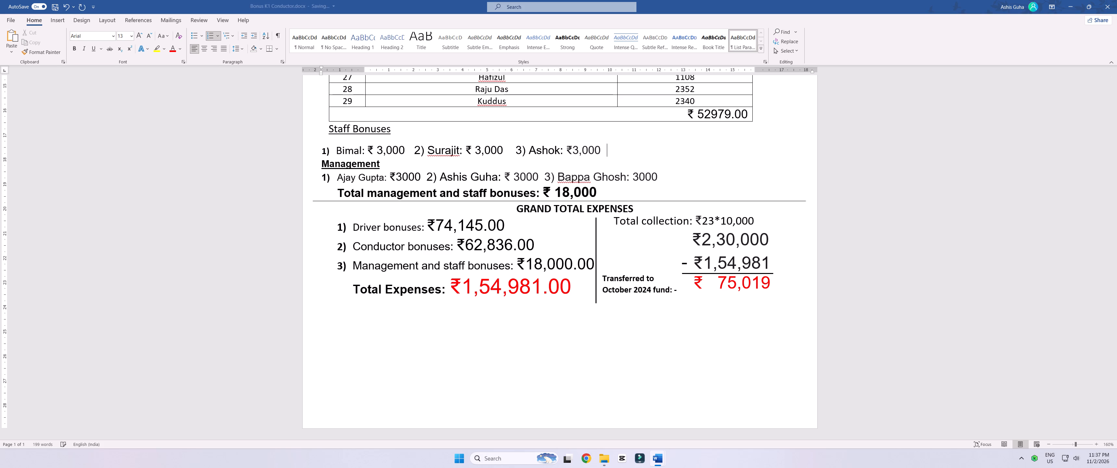
type("4|)")
key("space")
key("BackSpace")
key("BackSpace")
key("BackSpace")
type(")")
key("space")
type(":")
key("space")
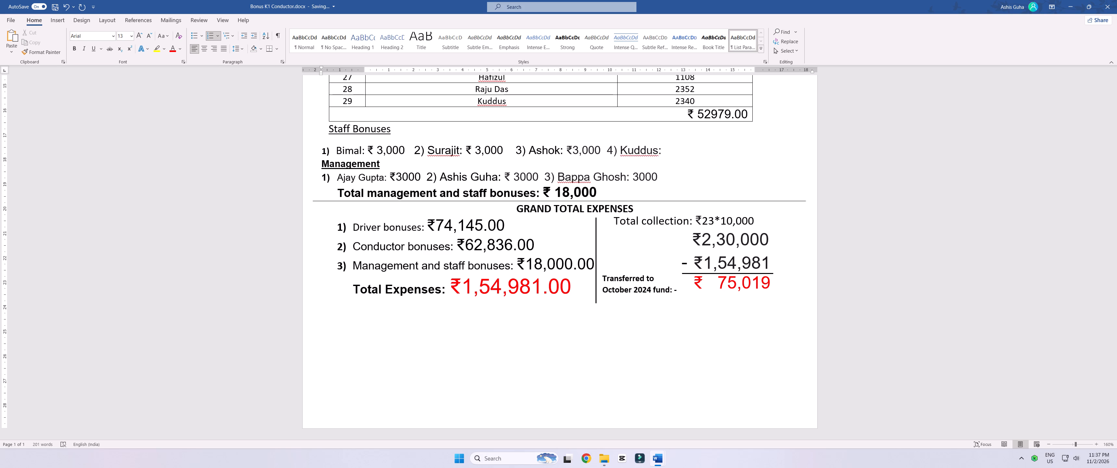
Copy Ashok's bonus amount to the fourth staff entry and change the copy to ₹2,000.
left_click_drag(567, 148, 594, 152)
key("ctrl+c")
left_click(672, 153)
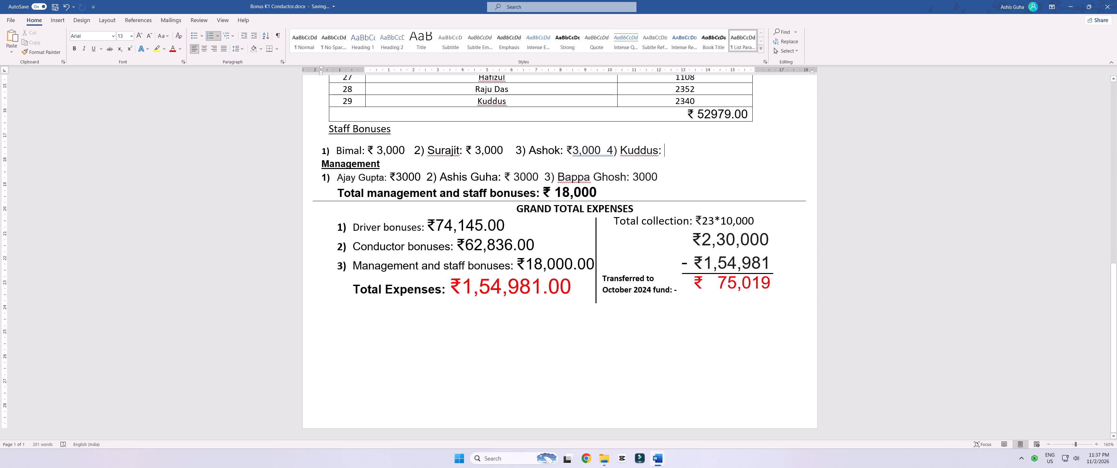
key("ctrl+v")
left_click(674, 145)
key("BackSpace")
key("2")
Set the total management and staff bonuses to ₹ 20,000.
left_click(679, 169)
left_click(565, 196)
left_click(571, 196)
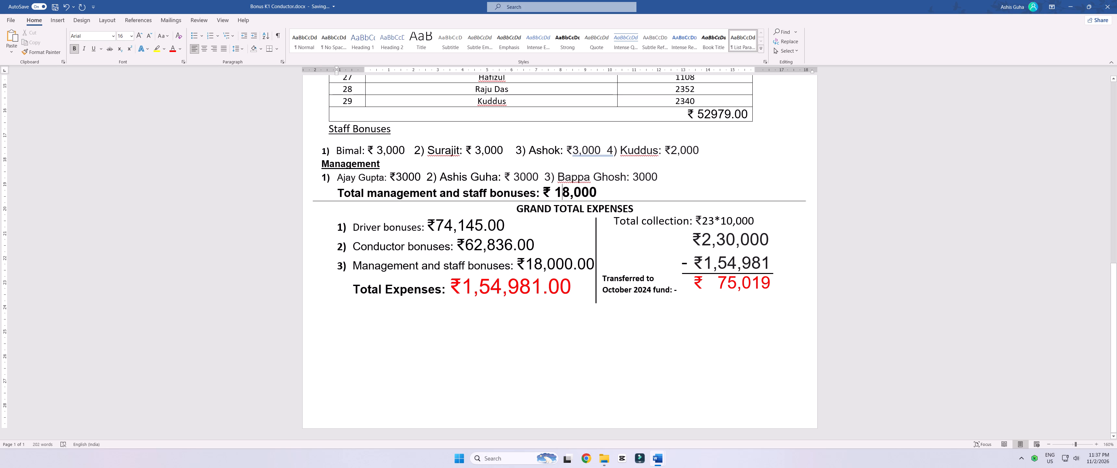
key("BackSpace")
key("BackSpace")
type("20")
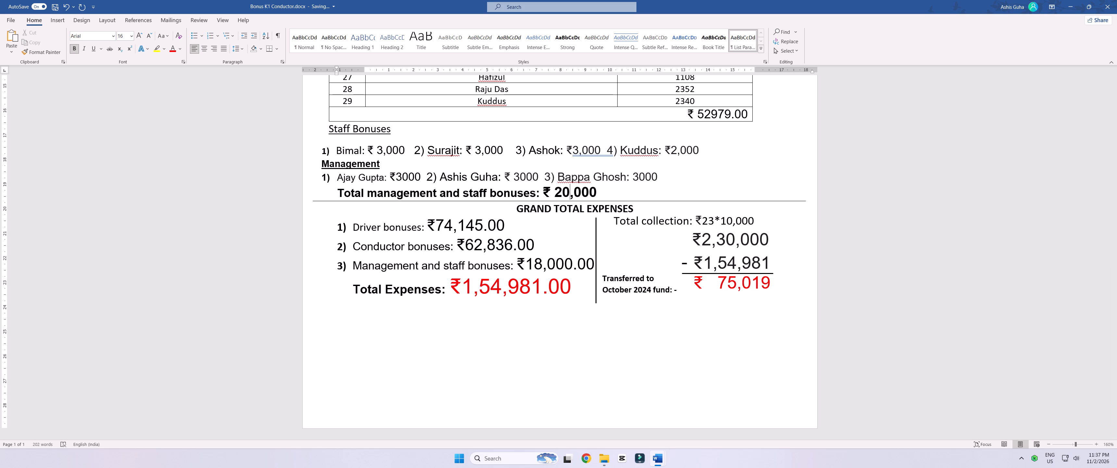
Set the driver bonuses under GRAND TOTAL EXPENSES to ₹52,260.00.
scroll(575, 190, "up", 3)
scroll(528, 276, "down", 2)
scroll(528, 272, "up", 5)
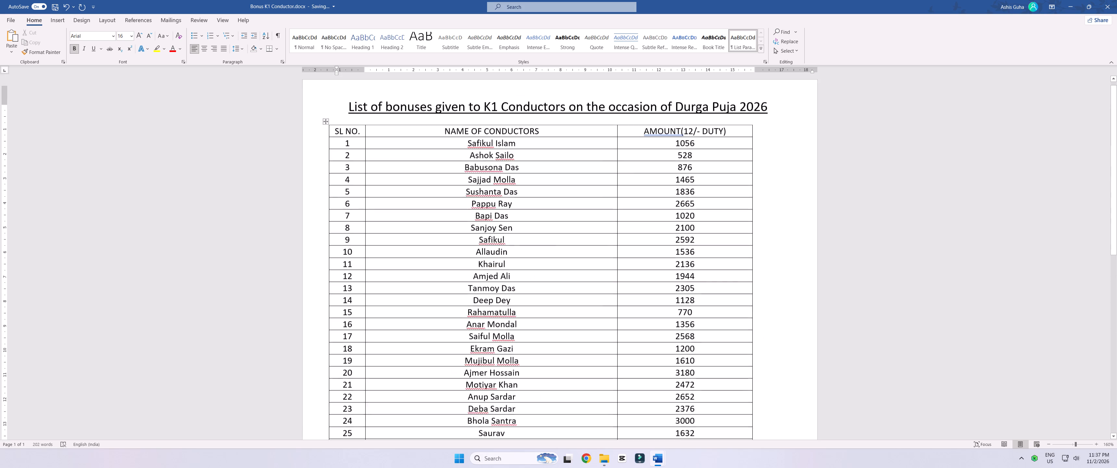
scroll(526, 271, "down", 3)
left_click(454, 228)
key("BackSpace")
key("BackSpace")
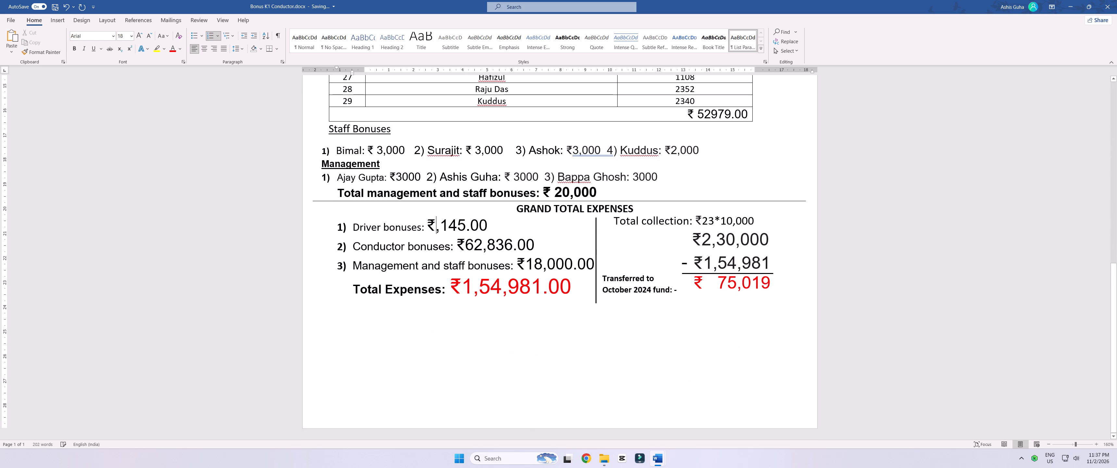
type("52")
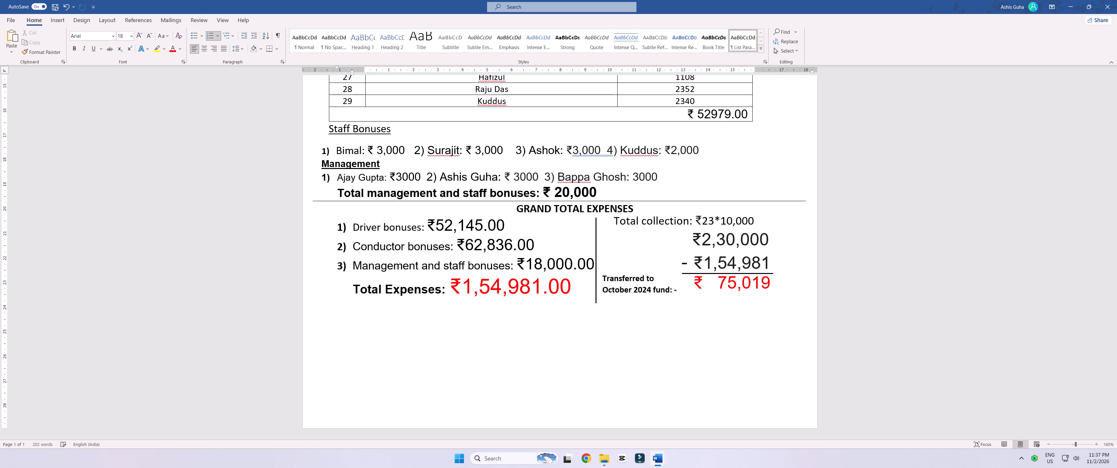
key("Right")
key("Right")
key("Right")
key("Right")
key("BackSpace")
key("BackSpace")
key("BackSpace")
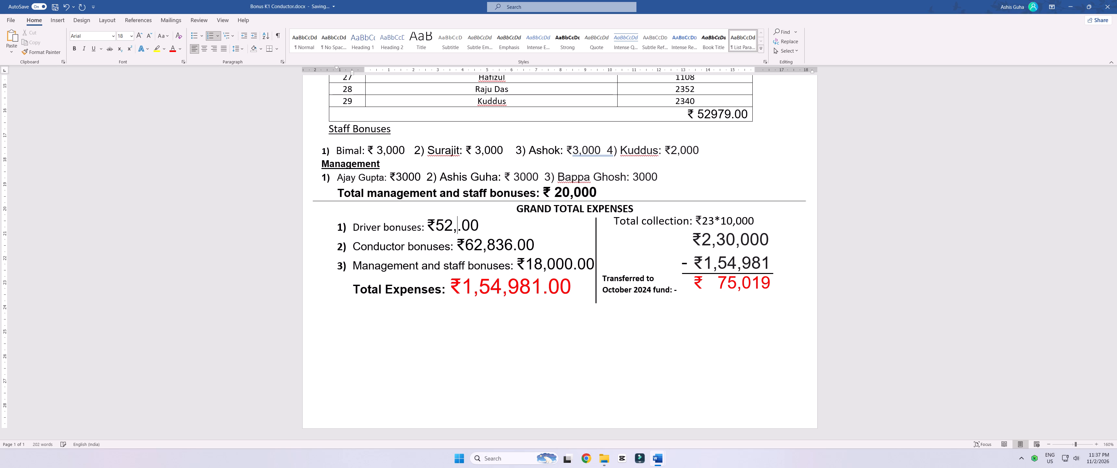
type("260")
Set the conductor bonuses under GRAND TOTAL EXPENSES to ₹52,979.00.
key("Down")
key("BackSpace")
key("BackSpace")
type("52")
key("Right")
key("Right")
key("Right")
key("Right")
key("BackSpace")
key("BackSpace")
key("BackSpace")
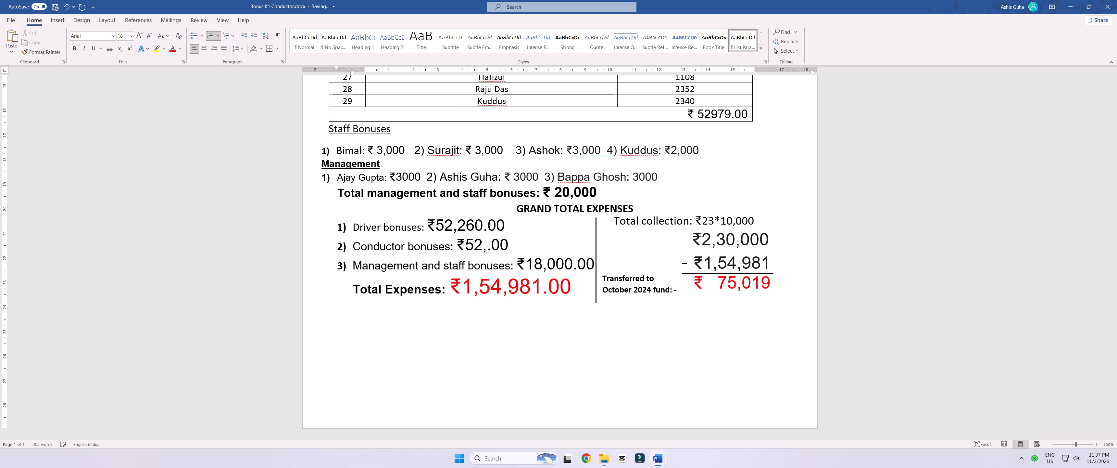
type("979")
Set the management and staff bonuses under GRAND TOTAL EXPENSES to ₹20,000.00.
key("Right")
key("Down")
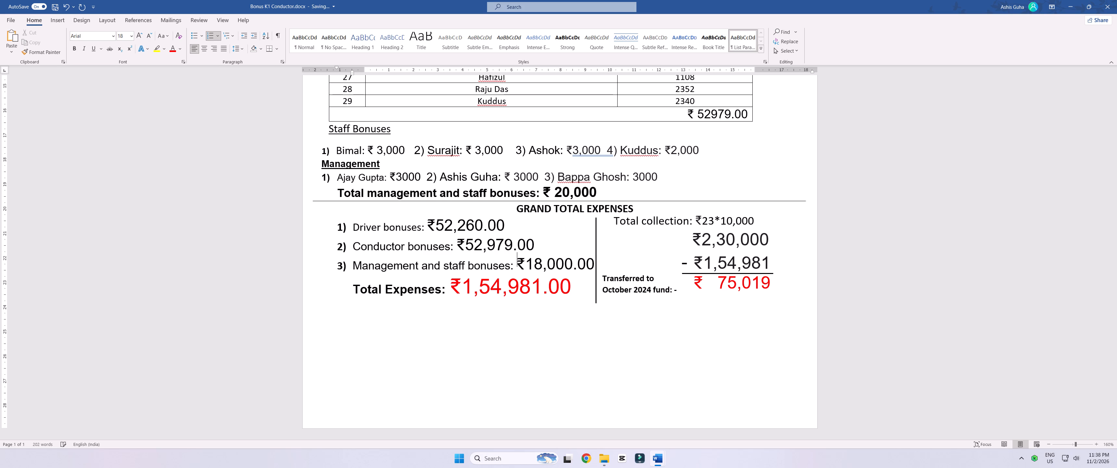
key("Right")
key("Right")
key("Right")
key("BackSpace")
key("BackSpace")
type("20")
Set the Total Expenses figure to ₹1,25,239.00.
key("Down")
key("Left")
key("Left")
key("Left")
key("Left")
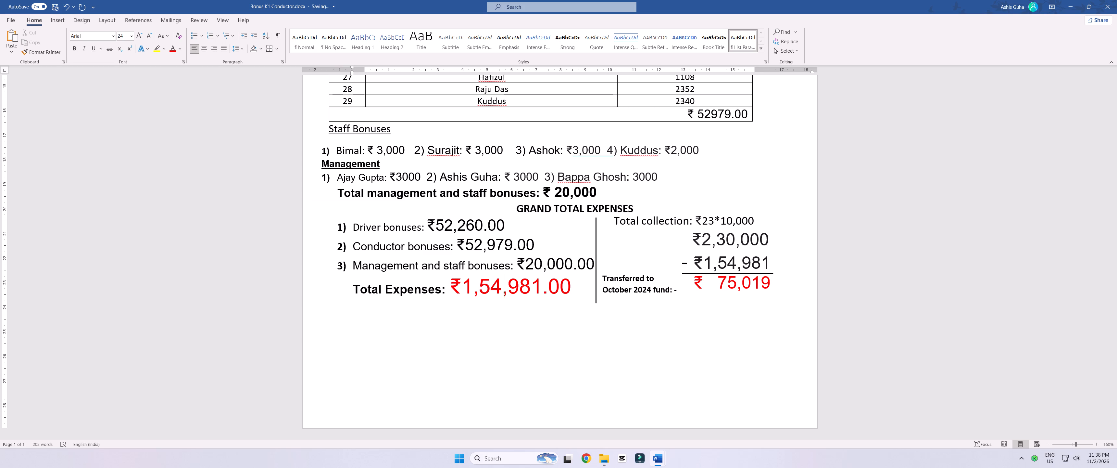
key("Left")
key("BackSpace")
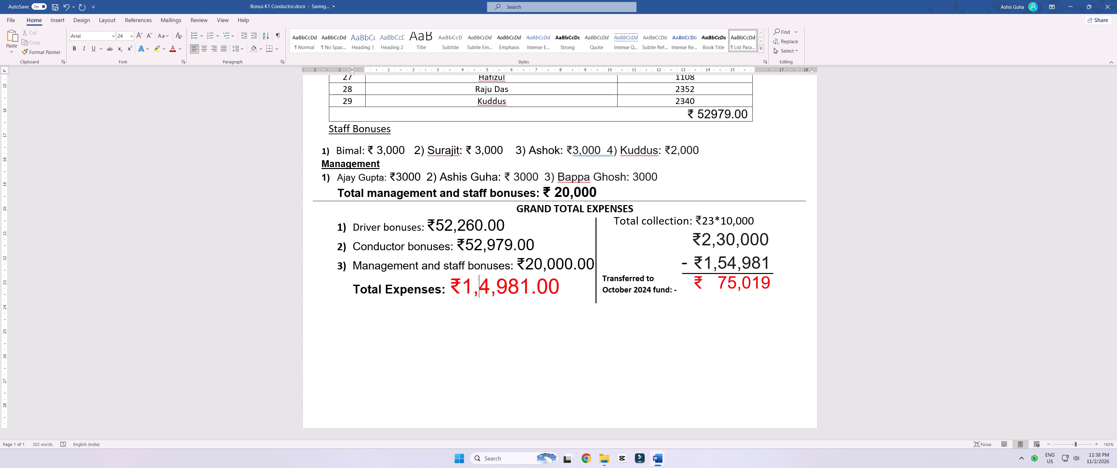
key("5")
key("Right")
key("BackSpace")
key("BackSpace")
type("25")
key("Right")
key("Right")
key("Right")
key("Right")
key("BackSpace")
key("BackSpace")
key("BackSpace")
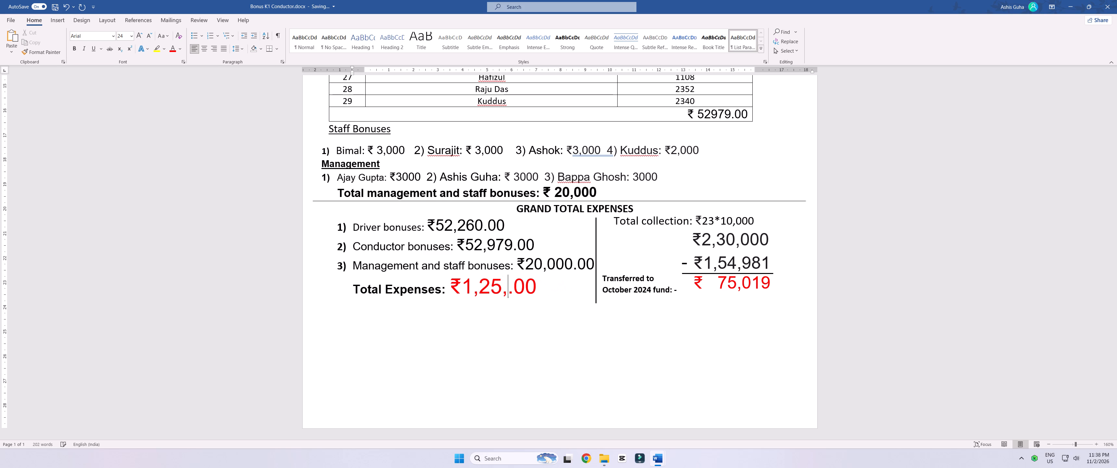
type("239")
key("Right")
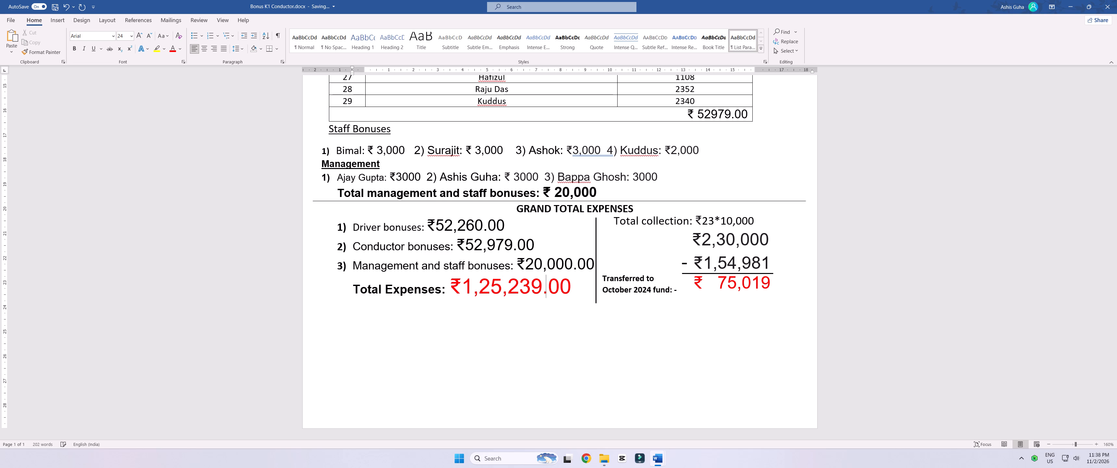
Delete the text box holding the total collection calculation beside the expenses list.
left_click(717, 232)
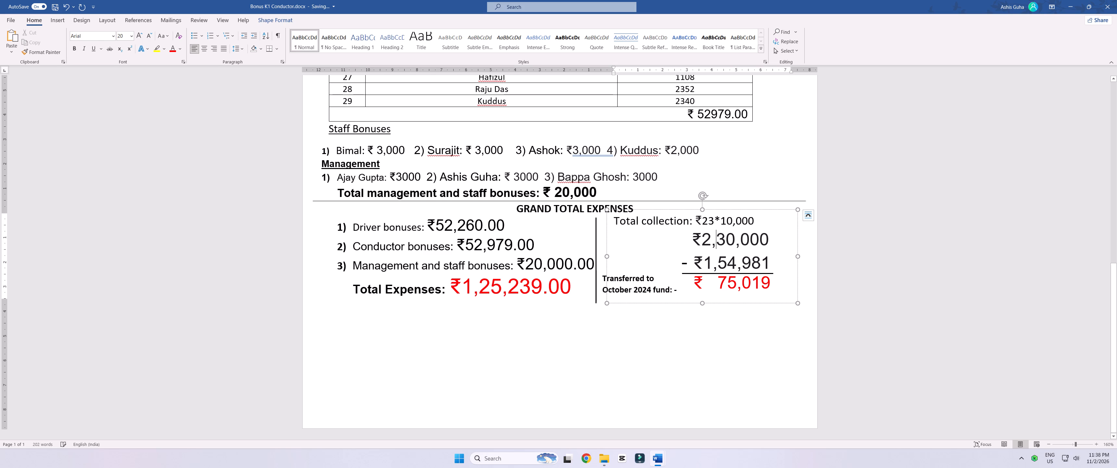
left_click(719, 220)
left_click(720, 244)
left_click(717, 222)
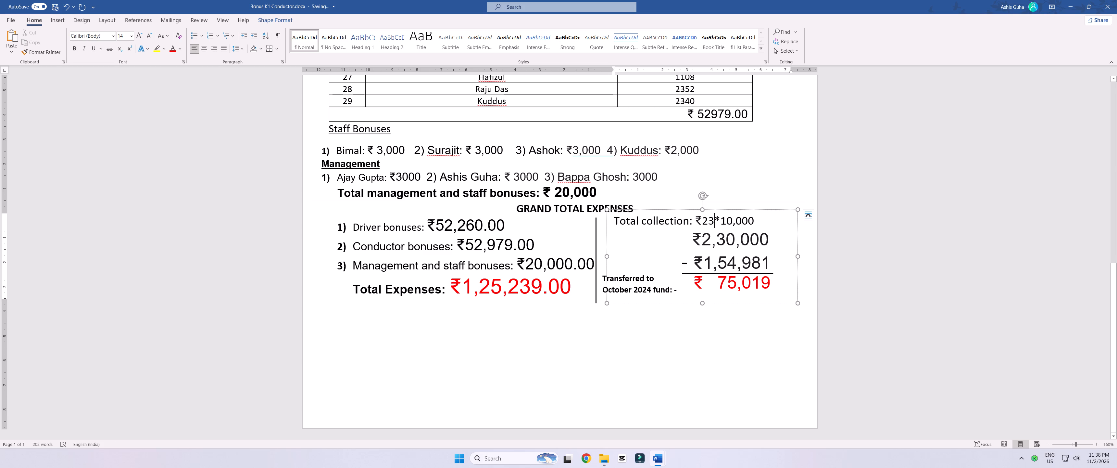
left_click(720, 221)
left_click(729, 240)
left_click(738, 260)
left_click(738, 282)
left_click(701, 252)
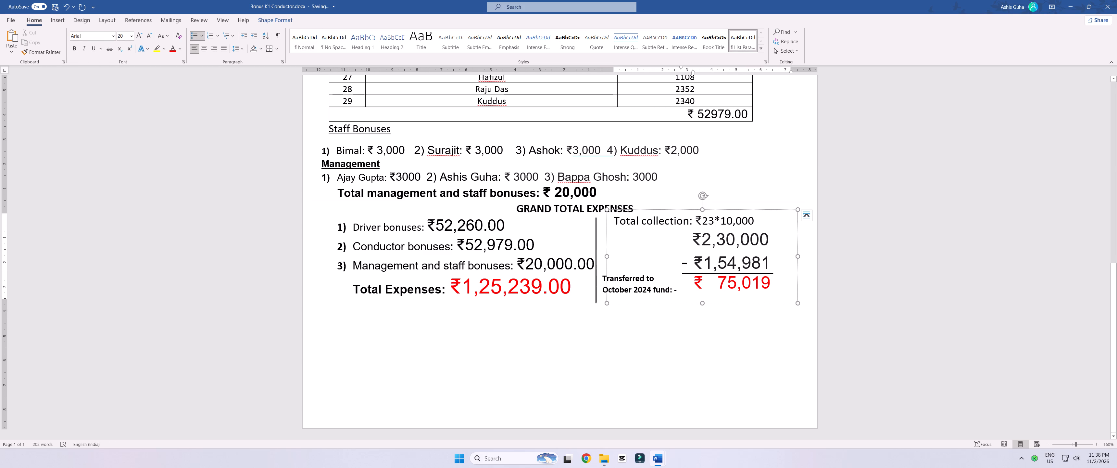
left_click(678, 210)
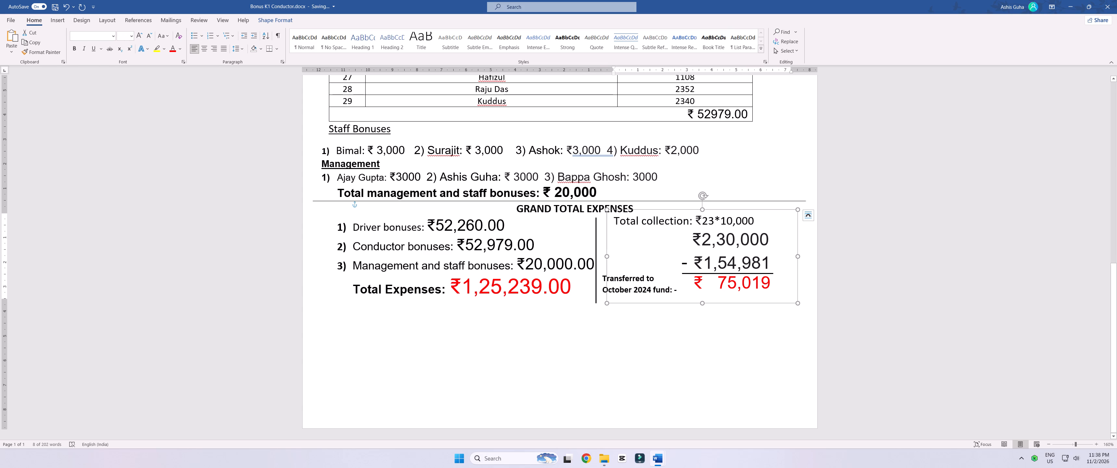
key("Delete")
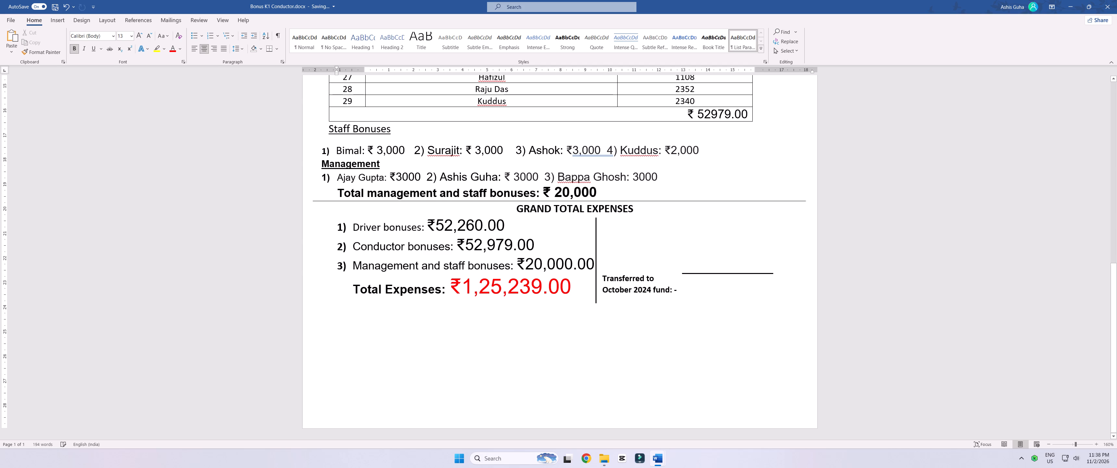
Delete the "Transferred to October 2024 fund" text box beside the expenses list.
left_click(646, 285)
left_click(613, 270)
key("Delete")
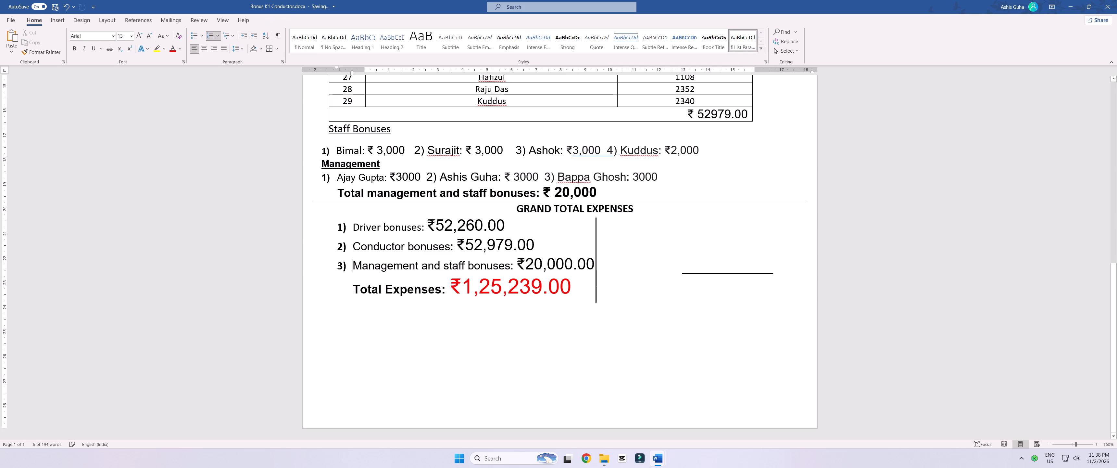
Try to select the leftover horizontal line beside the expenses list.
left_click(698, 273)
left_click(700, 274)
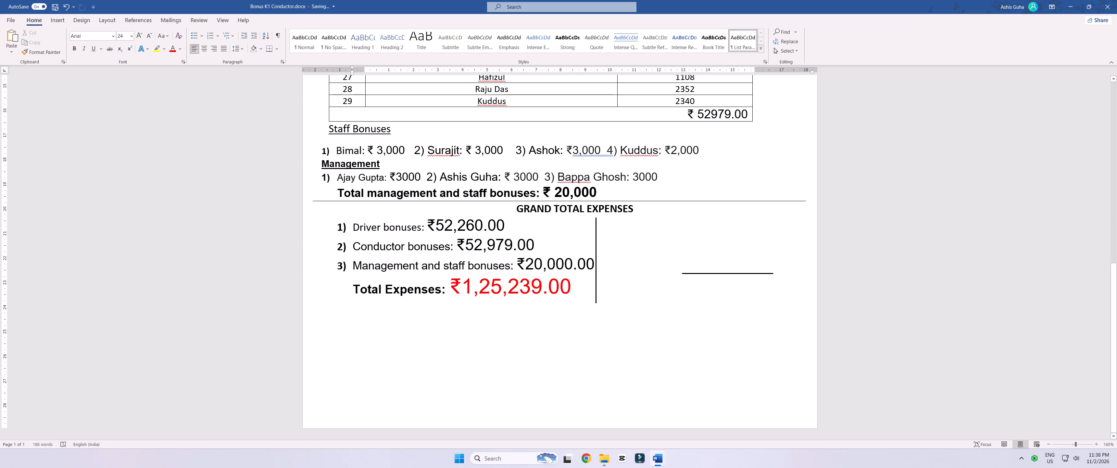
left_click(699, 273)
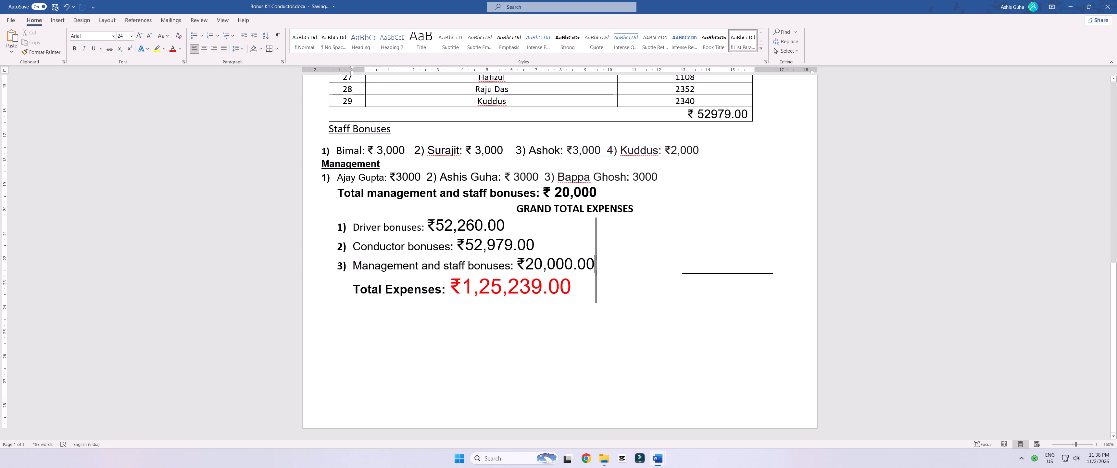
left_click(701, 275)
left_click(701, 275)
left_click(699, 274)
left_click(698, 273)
Undo the deletions of the October 2024 fund text box and the total collection text box.
key("ctrl+z")
key("ctrl+z")
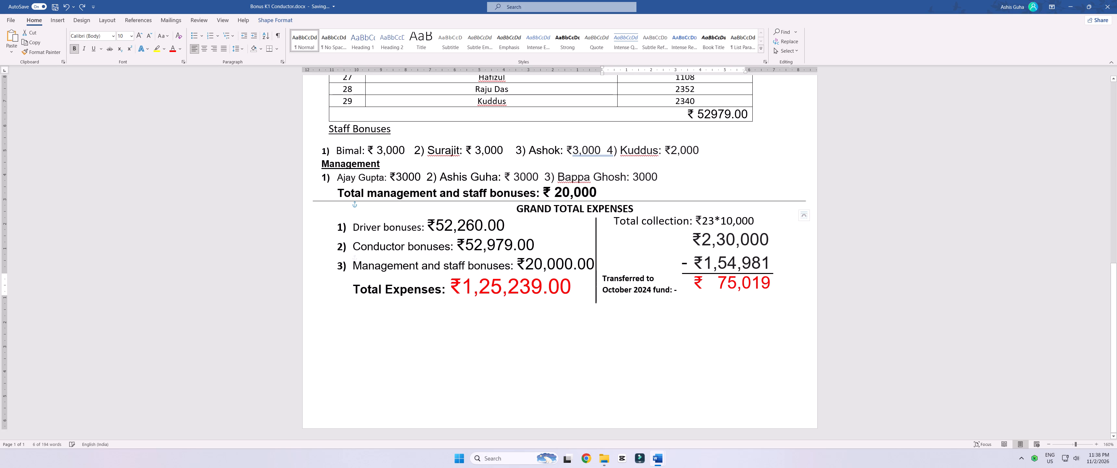
Set the multiplier at the start of the Total collection formula to 14.
left_click(731, 250)
left_click(731, 234)
left_click(708, 222)
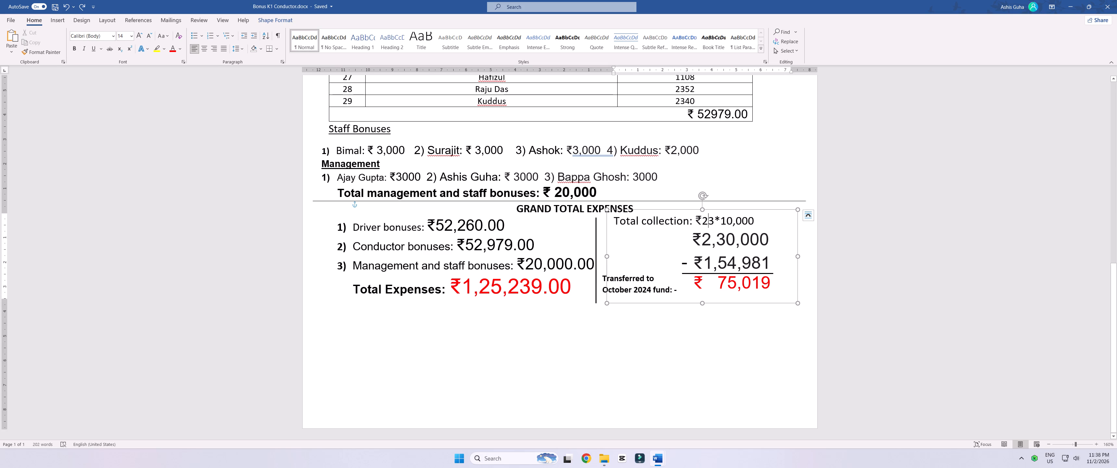
left_click_drag(702, 221, 752, 230)
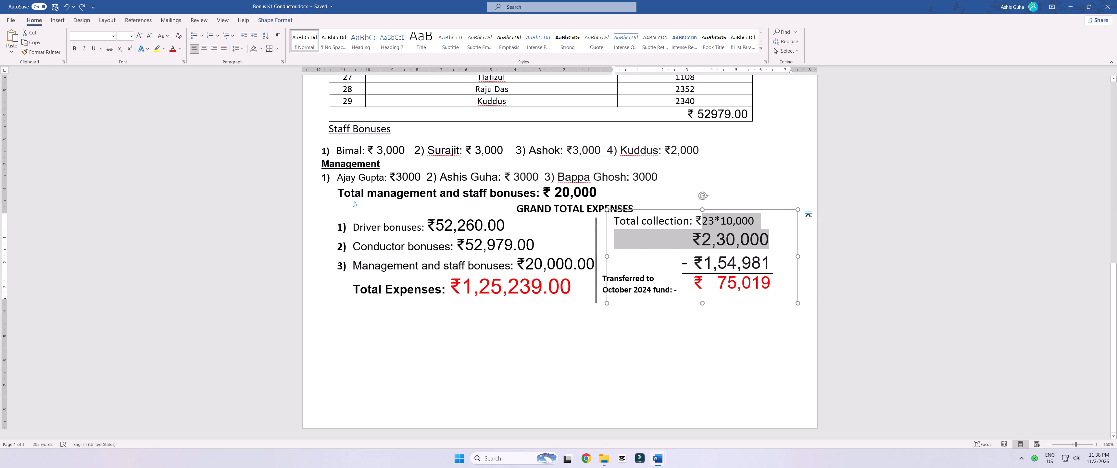
left_click(720, 256)
left_click_drag(722, 223, 747, 222)
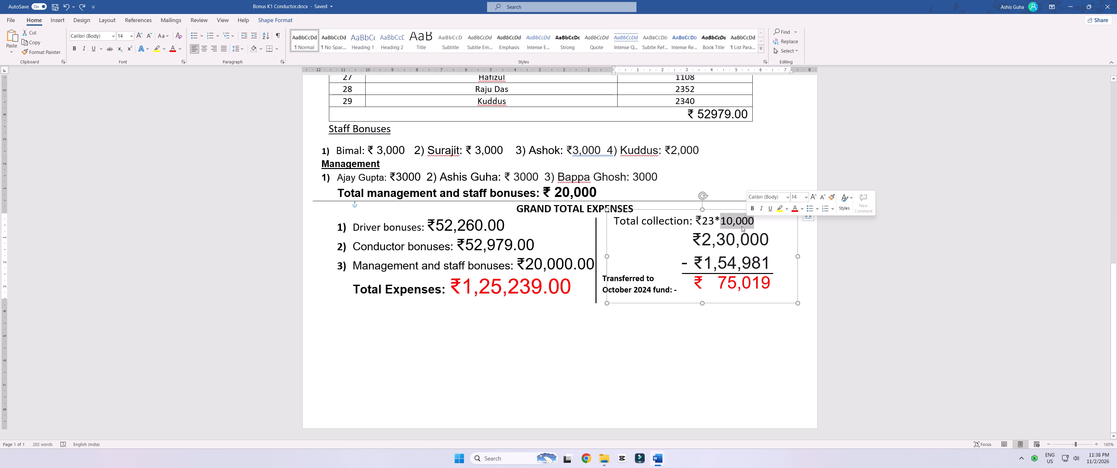
left_click(724, 244)
left_click_drag(722, 222, 741, 218)
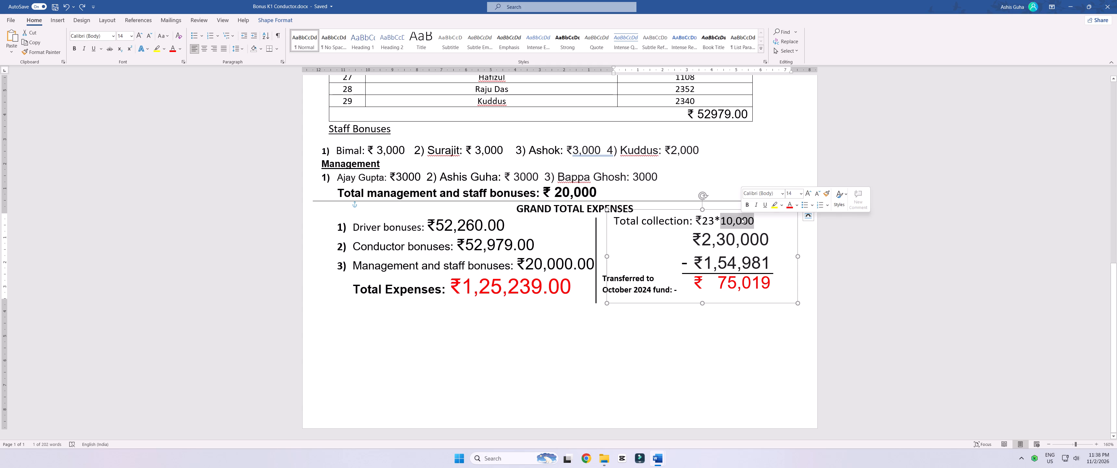
left_click(719, 234)
left_click(710, 225)
left_click(714, 222)
key("BackSpace")
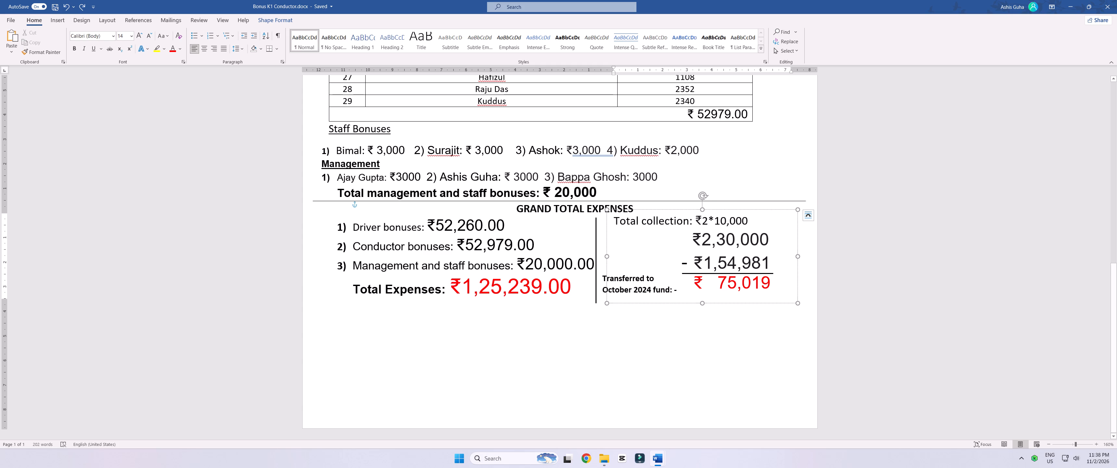
key("BackSpace")
type("14")
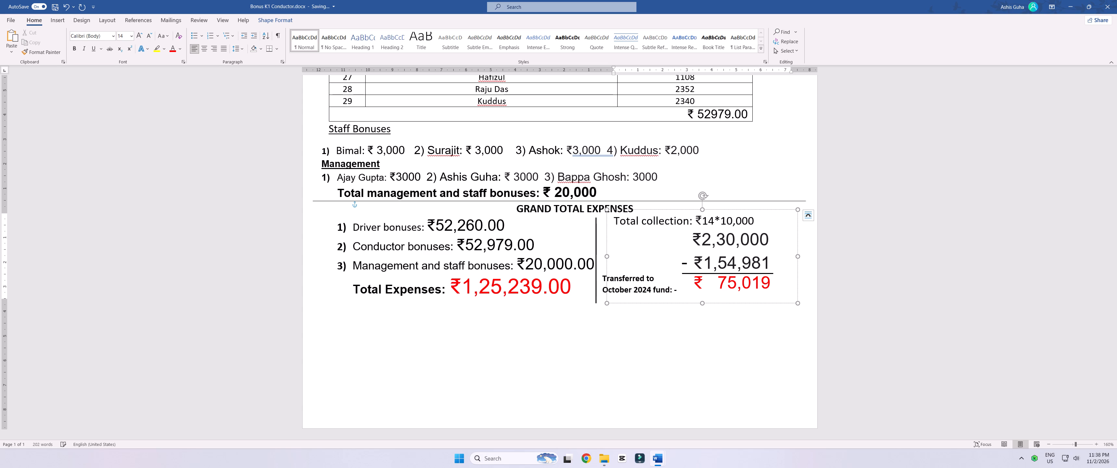
Set the amount multiplied in the Total collection formula to 6,000.
left_click(732, 223)
key("BackSpace")
key("BackSpace")
key("6")
Set the collection figure below the Total collection formula to ₹84,000.
left_click(726, 234)
left_click(713, 241)
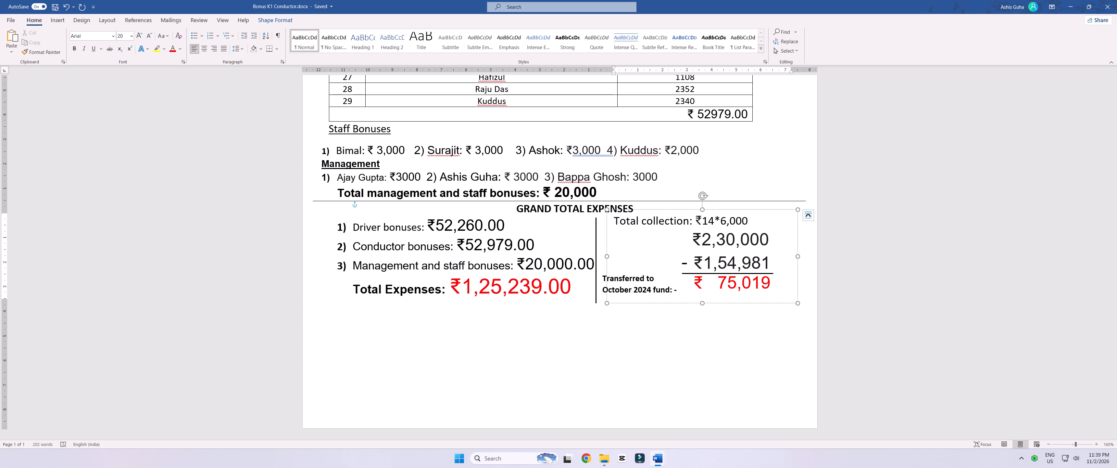
key("BackSpace")
key("Delete")
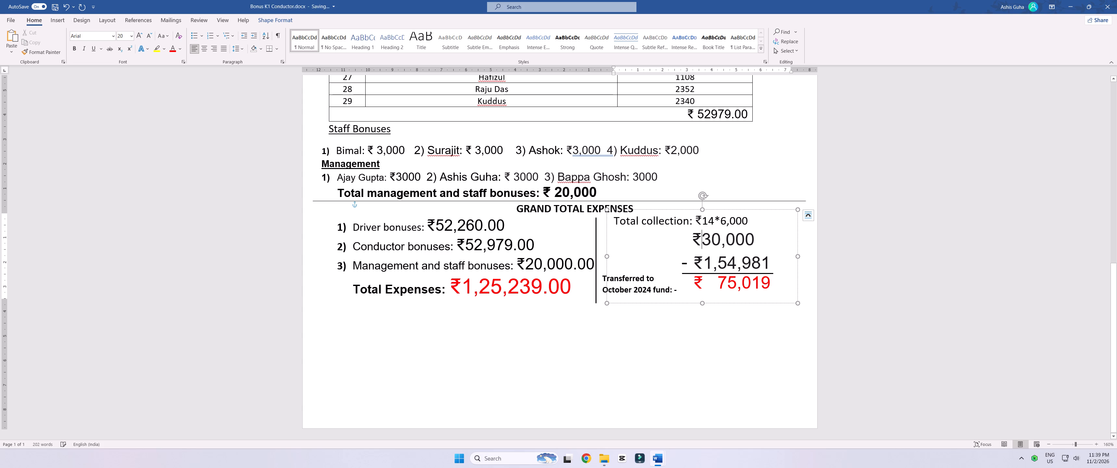
key("Delete")
key("Delete")
type("84")
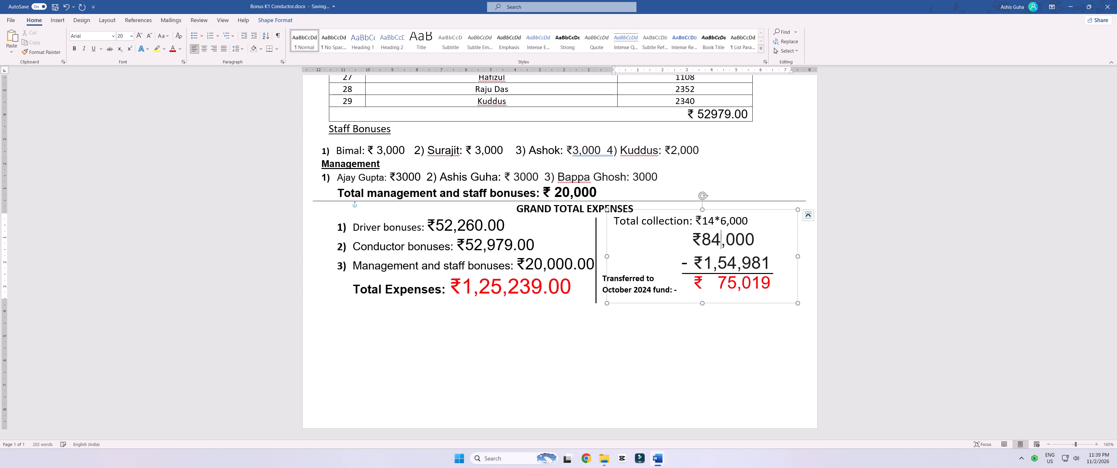
Review the collection formula, its resulting figure and the amount subtracted below it.
left_click(699, 263)
left_click(697, 261)
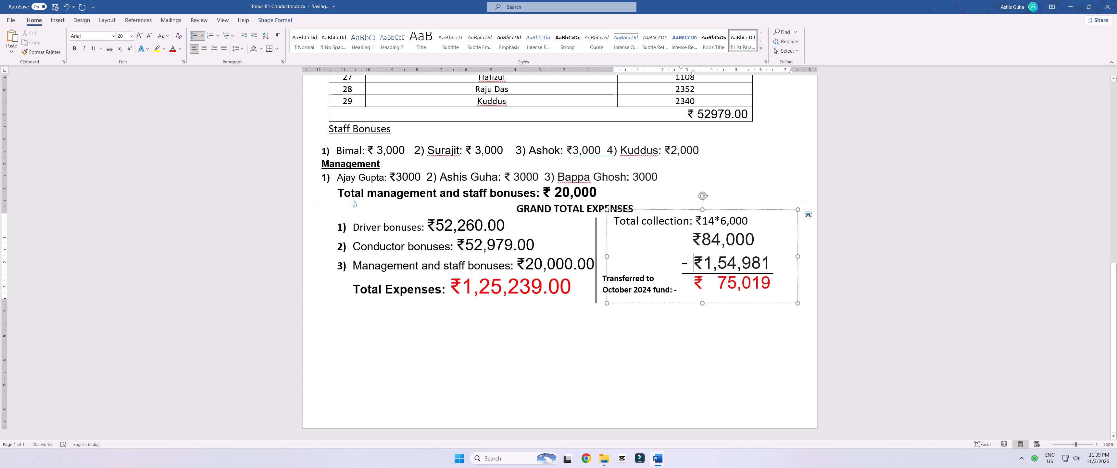
left_click(723, 240)
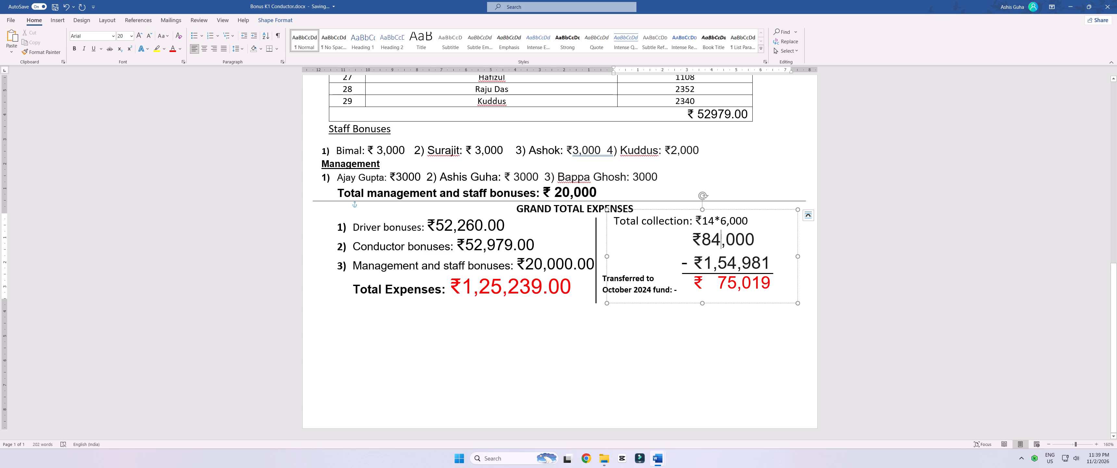
left_click(725, 221)
left_click(725, 241)
left_click_drag(705, 237, 750, 245)
left_click(719, 262)
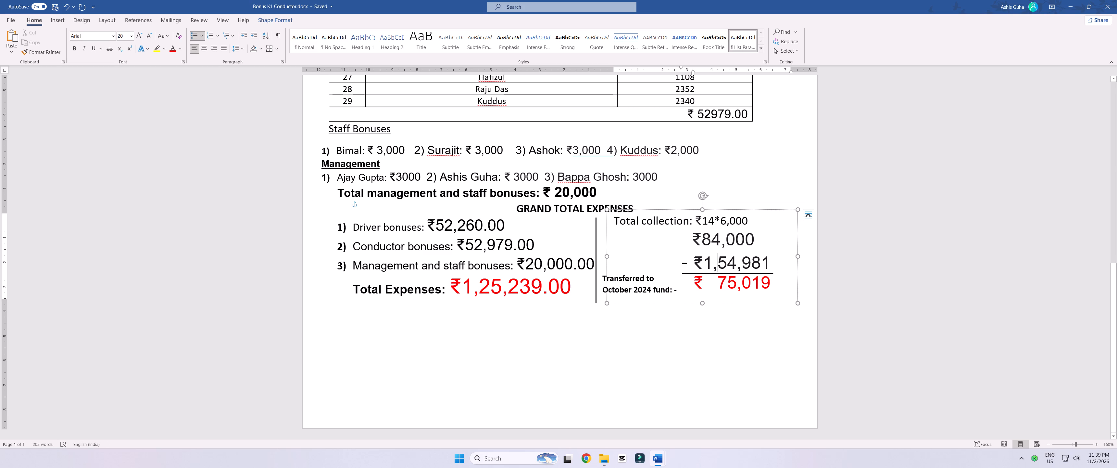
left_click(724, 249)
left_click(728, 237)
left_click(734, 239)
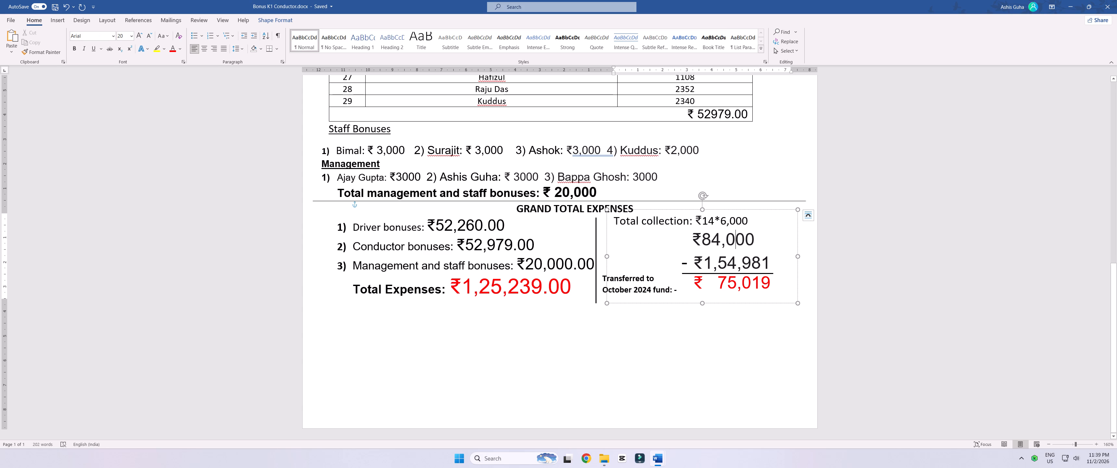
left_click(746, 241)
left_click(756, 238)
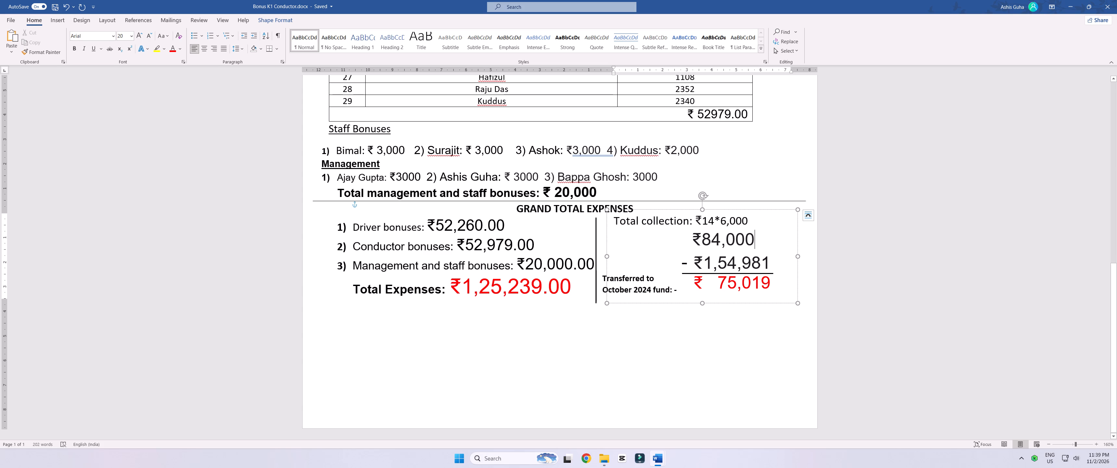
Set the amount subtracted from the total collection to ₹1,25,239.
left_click(705, 260)
left_click(715, 263)
key("BackSpace")
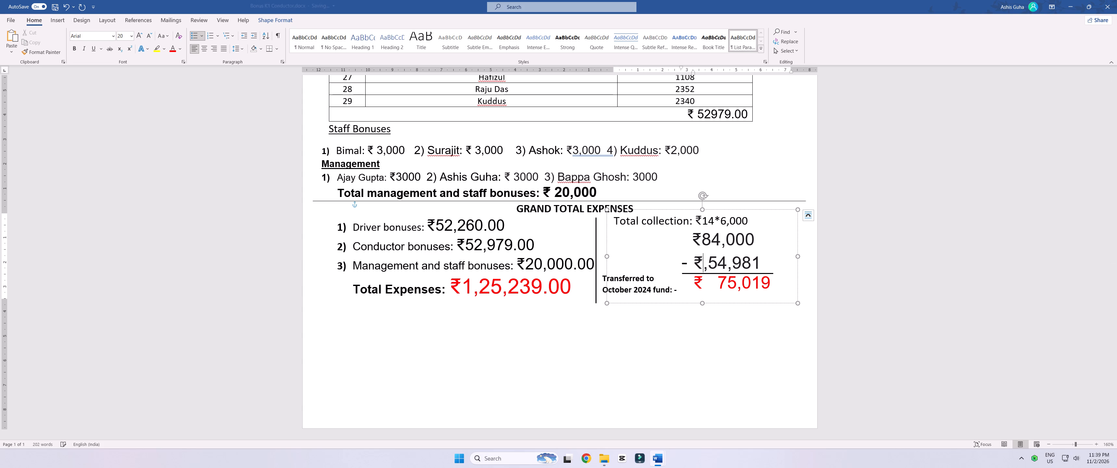
key("1")
key("Right")
key("Right")
key("Right")
key("BackSpace")
key("BackSpace")
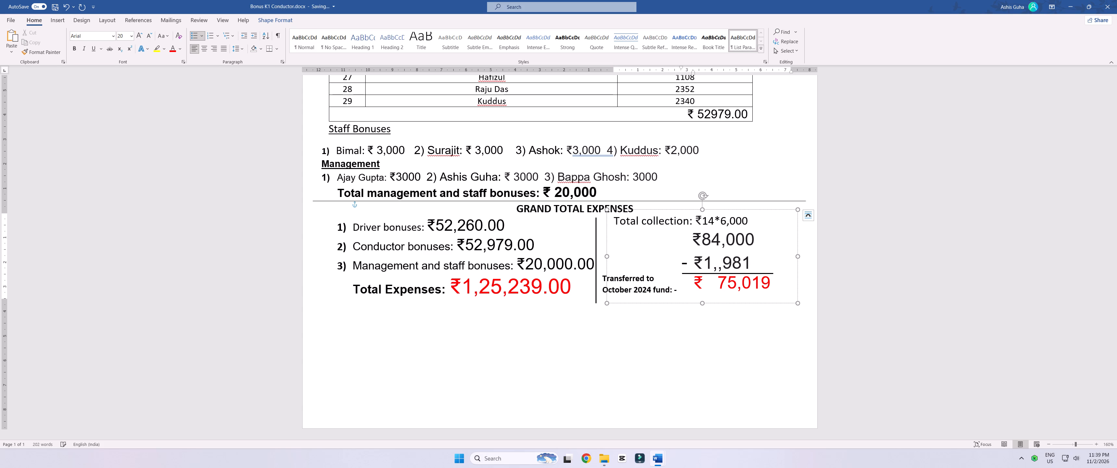
type("25")
key("Right")
key("Right")
key("Right")
key("Right")
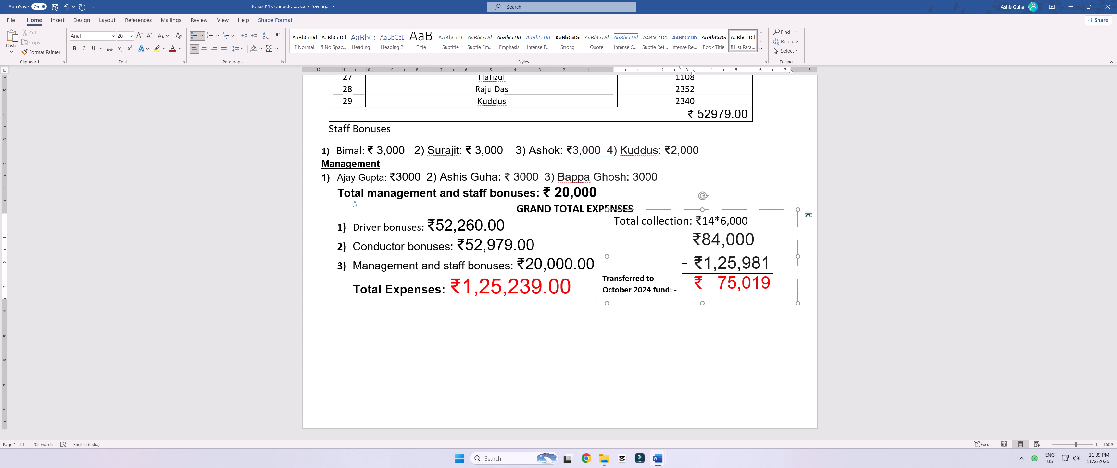
key("BackSpace")
key("BackSpace")
key("BackSpace")
type("239")
Revise the amount subtracted from the total collection to ₹1,05,239.
key("Down")
key("Left")
key("Left")
key("Left")
key("Left")
key("Left")
key("Left")
key("Left")
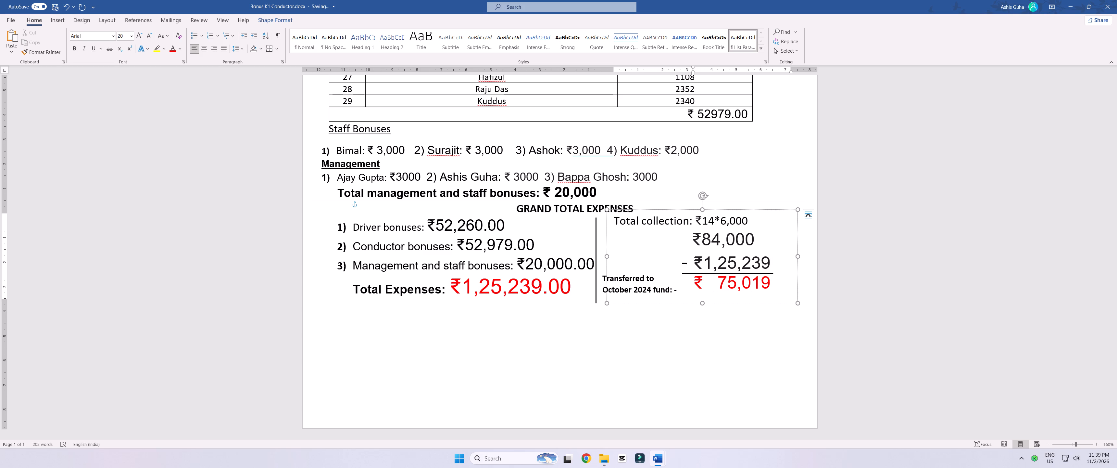
key("Right")
key("Up")
key("Right")
key("BackSpace")
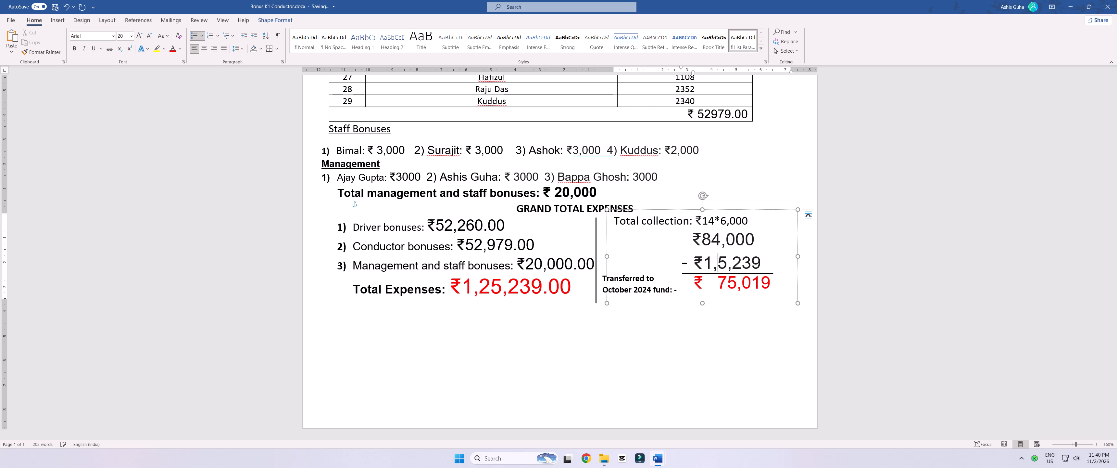
key("0")
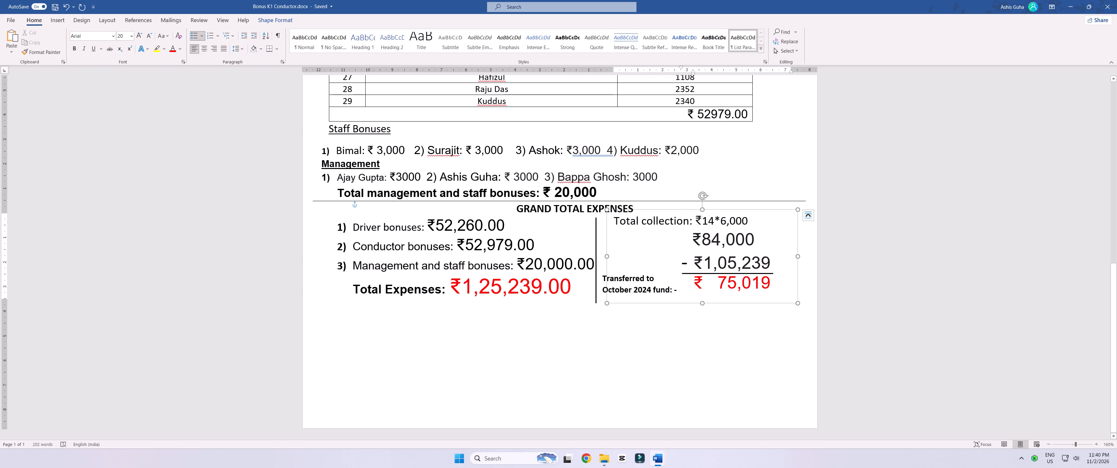
Set the red figure below the subtraction, beside the October 2024 fund label, to ₹21,239.
left_click(733, 281)
left_click(742, 288)
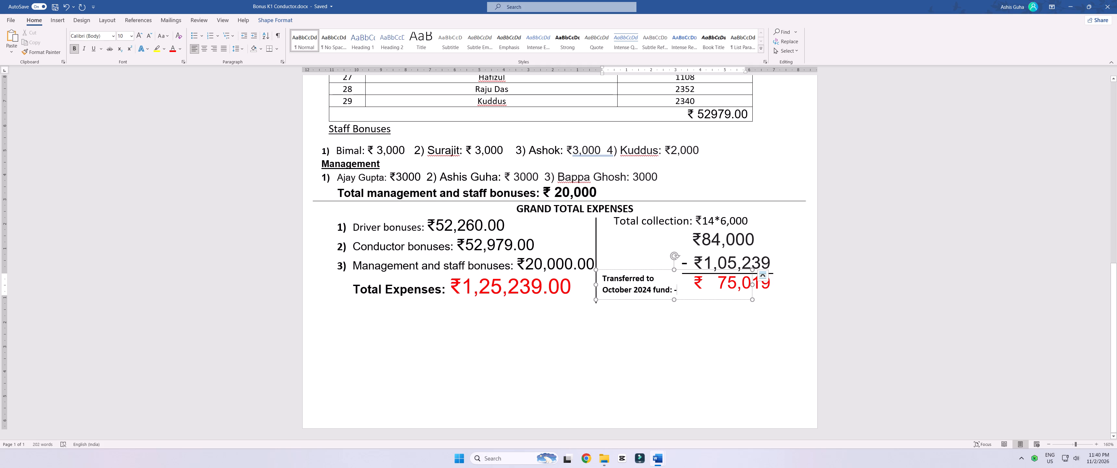
left_click(738, 288)
left_click(780, 350)
left_click(759, 281)
left_click(739, 279)
left_click(737, 279)
left_click(772, 284)
key("Left")
key("BackSpace")
key("BackSpace")
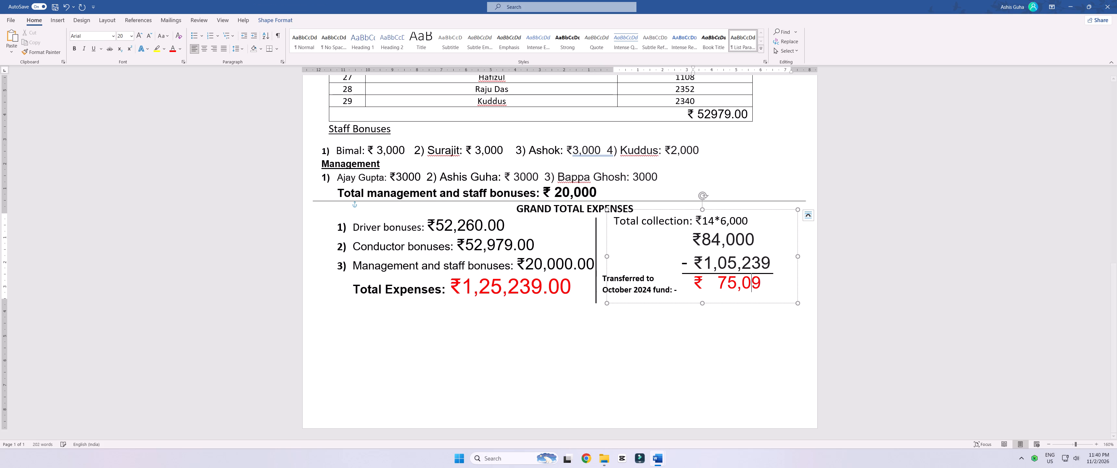
type("23")
key("Left")
key("Left")
key("Left")
key("BackSpace")
key("BackSpace")
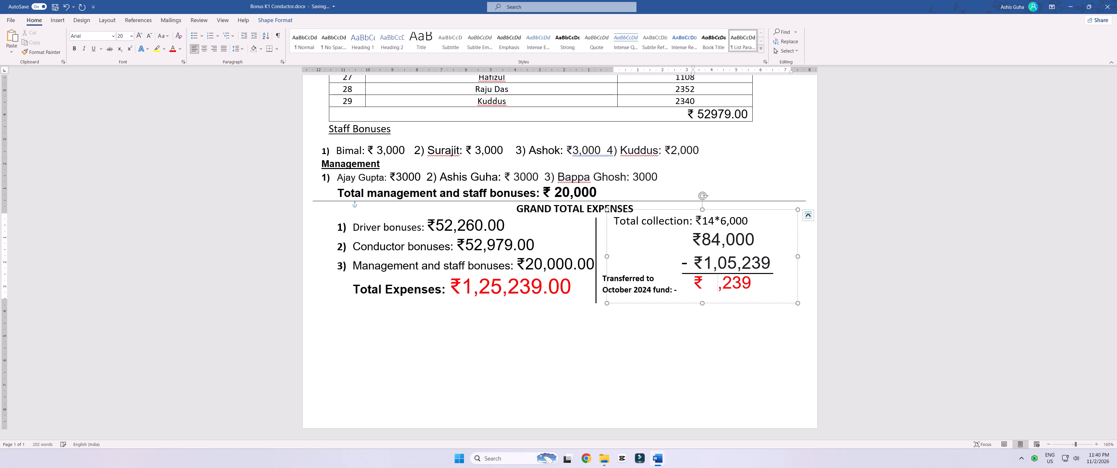
type("21")
key("Left")
key("Left")
key("Left")
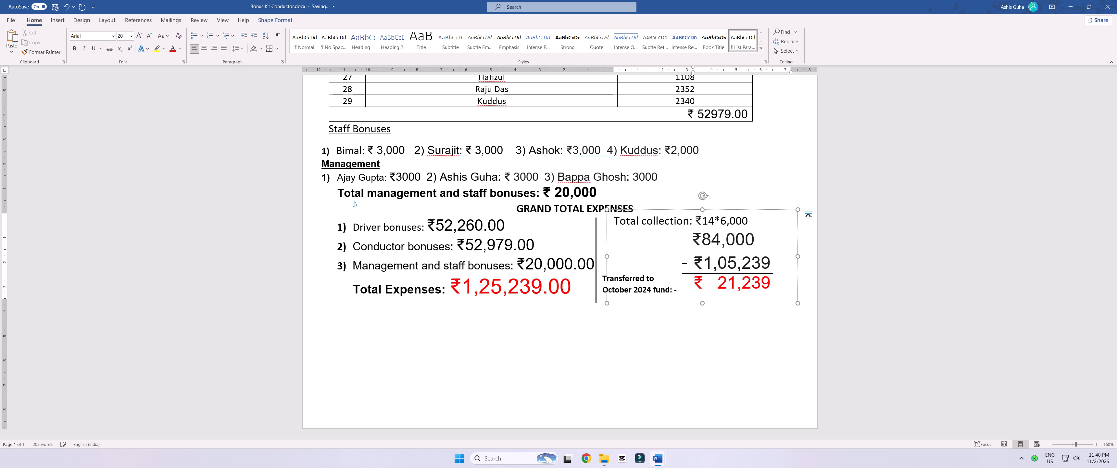
Remove the spaces between the rupee sign and 21,239 in the red figure below the subtraction.
key("Left")
key("Left")
key("Left")
key("v")
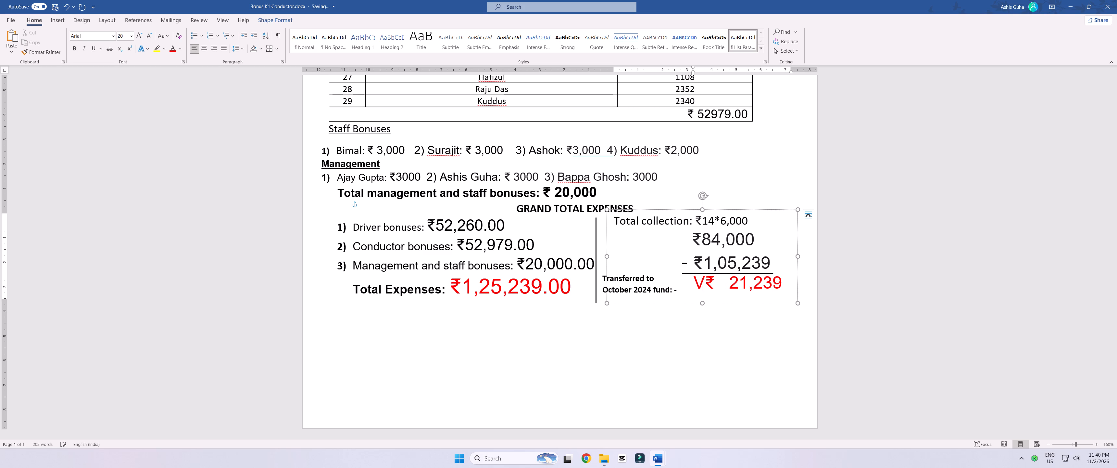
key("BackSpace")
key("Right")
key("Right")
key("Right")
key("BackSpace")
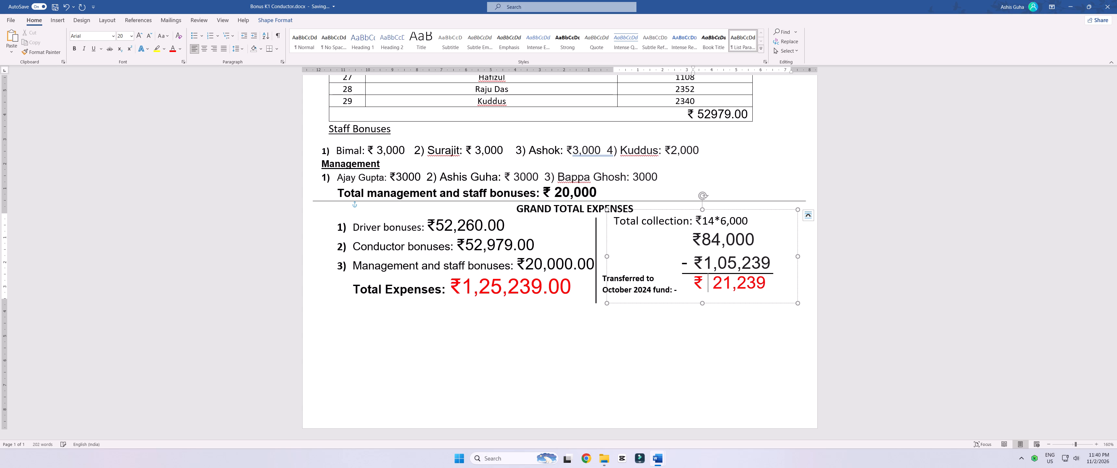
key("BackSpace")
key("Right")
key("BackSpace")
key("Left")
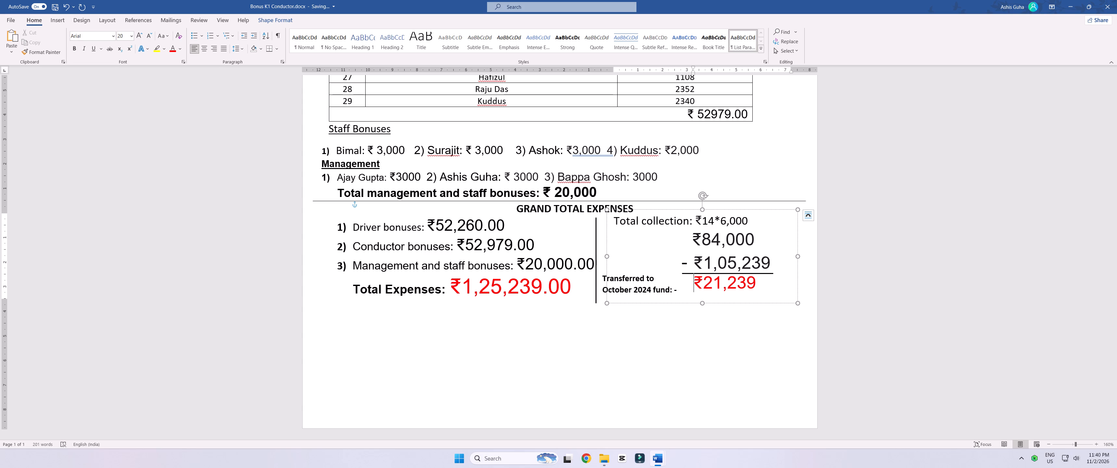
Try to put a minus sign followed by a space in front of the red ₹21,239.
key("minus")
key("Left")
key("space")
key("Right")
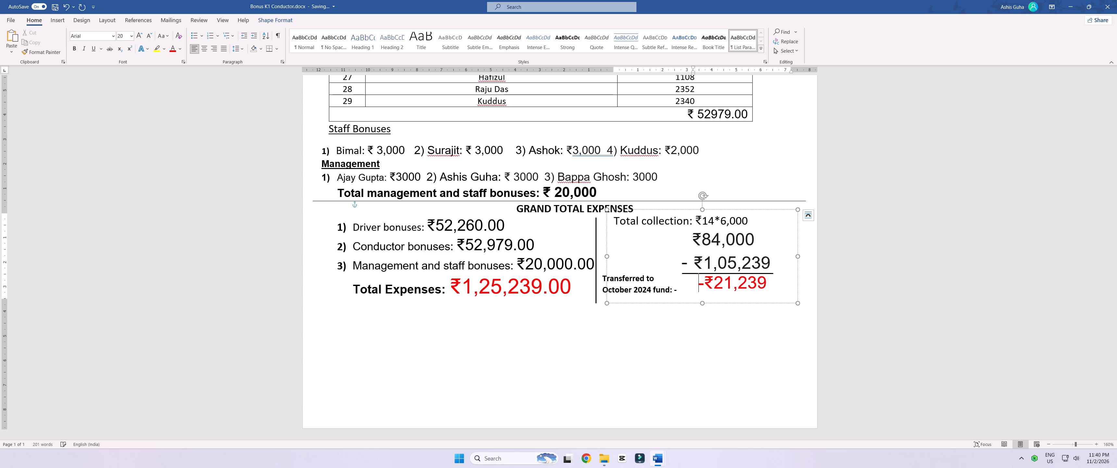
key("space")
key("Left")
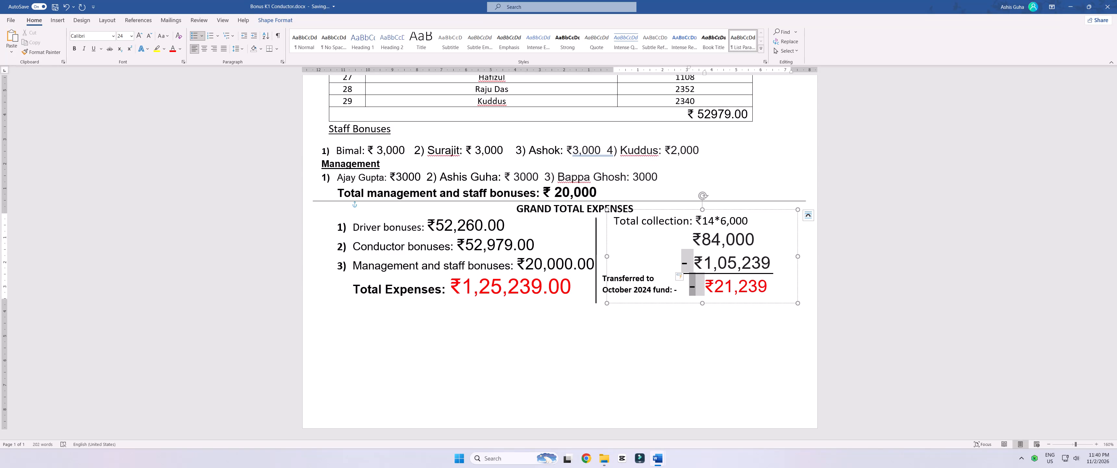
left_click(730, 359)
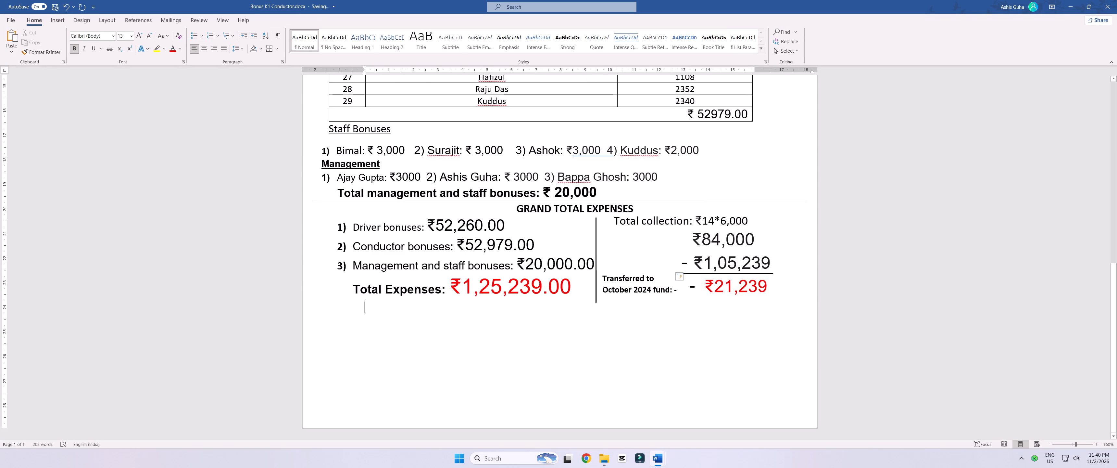
Replace the bullet dash before the red ₹21,239 with a plain minus sign directly against the figure.
left_click(687, 290)
left_click(689, 288)
triple_click(689, 287)
left_click(690, 287)
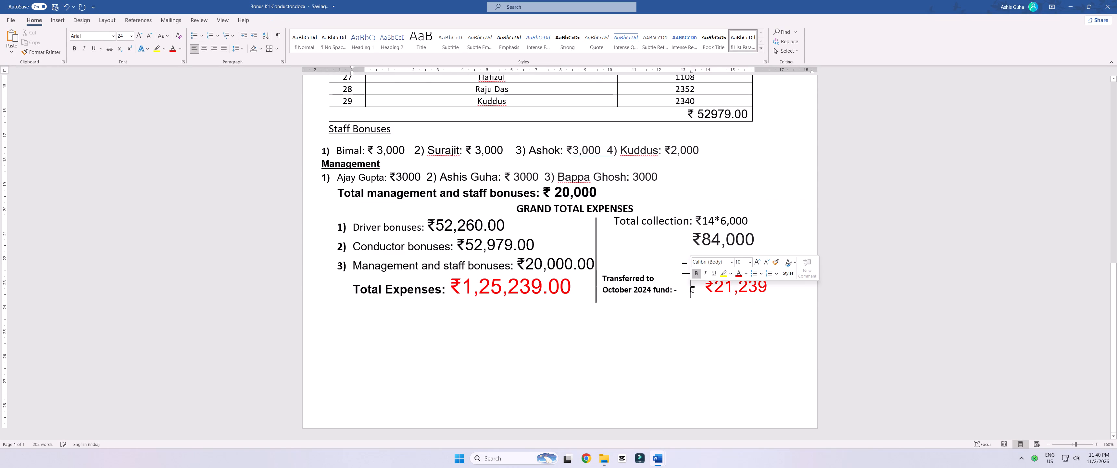
double_click(693, 287)
double_click(760, 286)
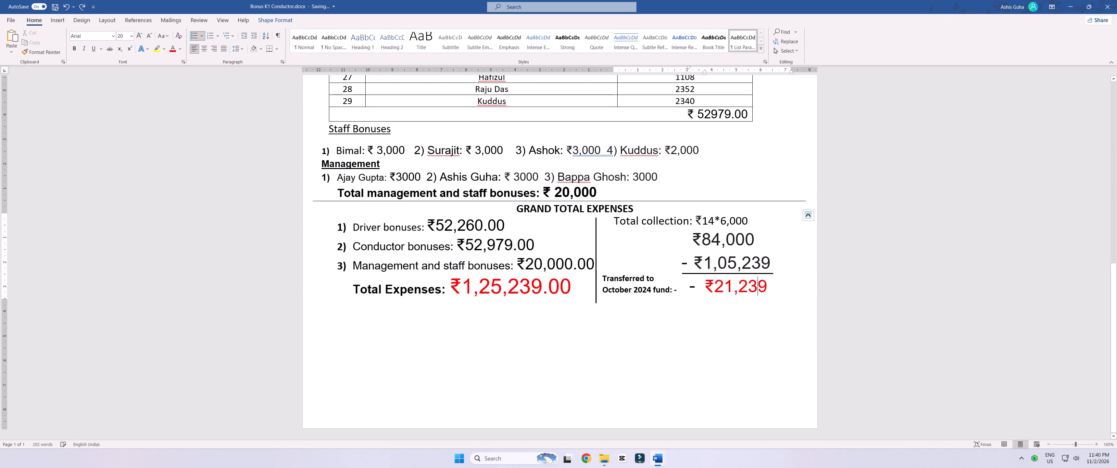
left_click(764, 287)
key("Left")
key("Left")
key("Left")
key("Left")
key("Left")
key("Left")
key("Left")
key("Left")
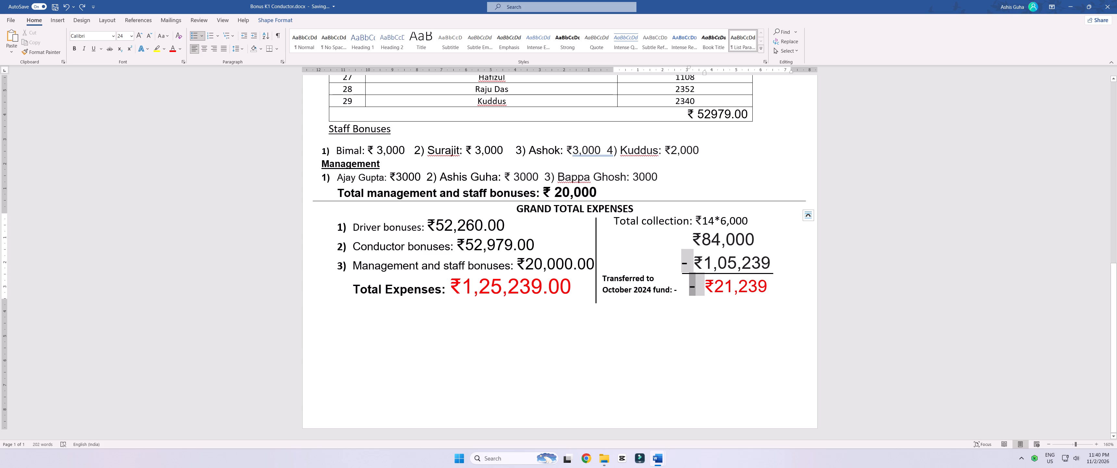
key("Right")
key("BackSpace")
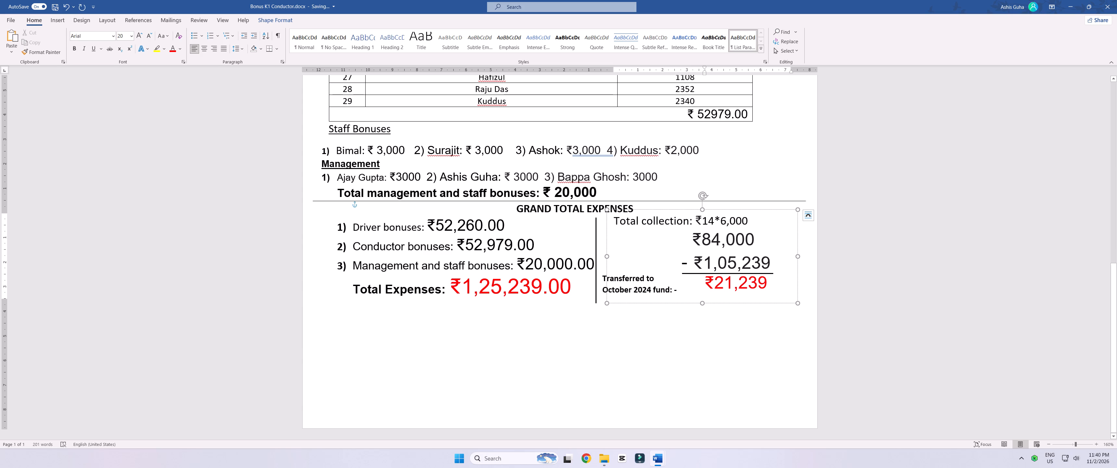
type("-*")
key("BackSpace")
key("Down")
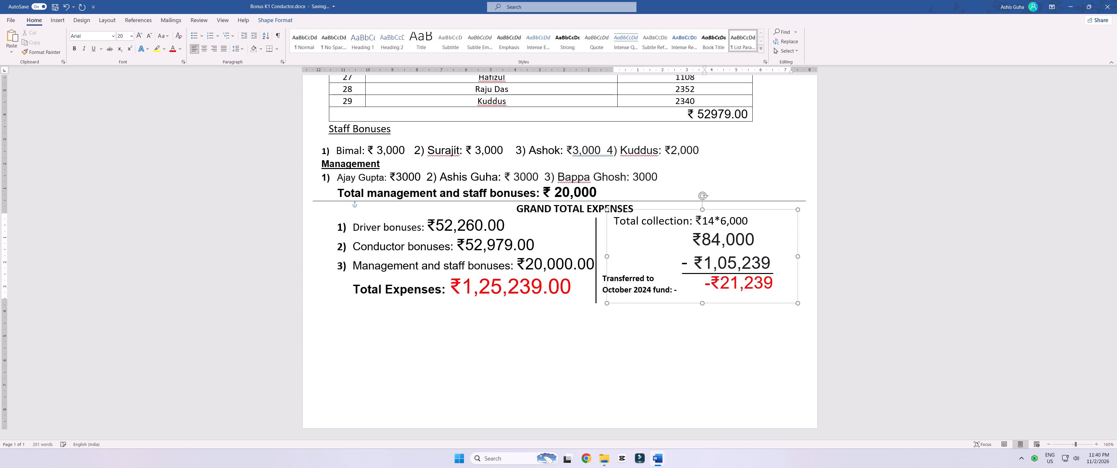
left_click(749, 340)
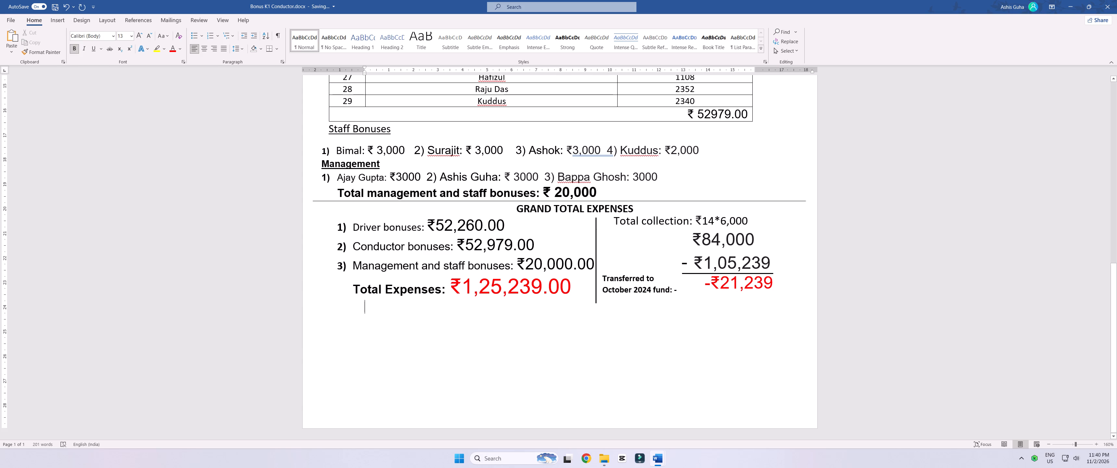
Delete the "Transferred to October 2024 fund: -" label text beside the red figure.
double_click(640, 292)
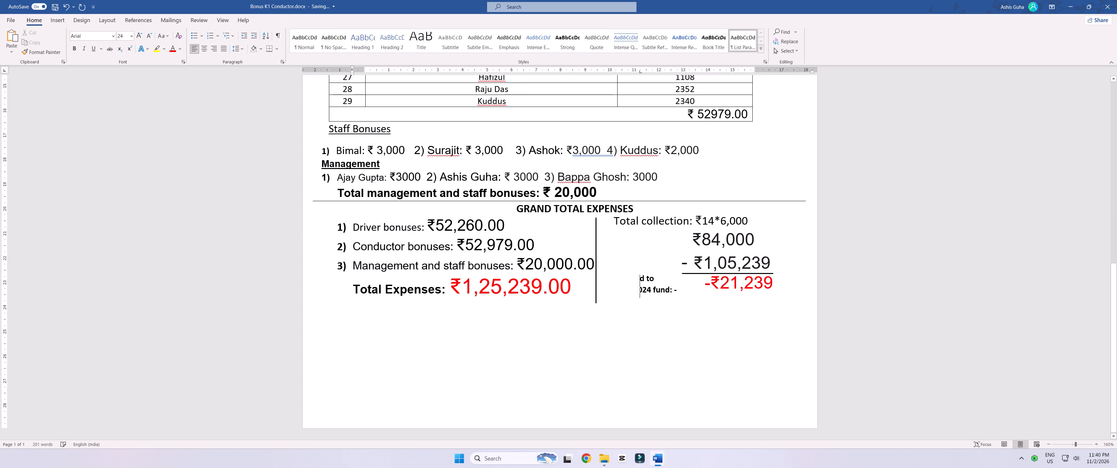
left_click(650, 292)
left_click(651, 291)
left_click(673, 289)
left_click_drag(682, 292, 672, 292)
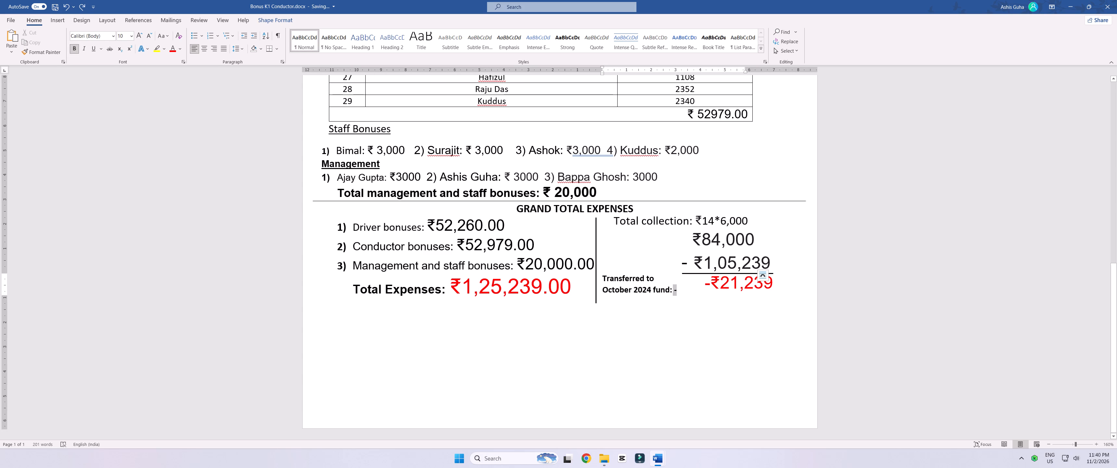
left_click_drag(672, 292, 631, 275)
key("BackSpace")
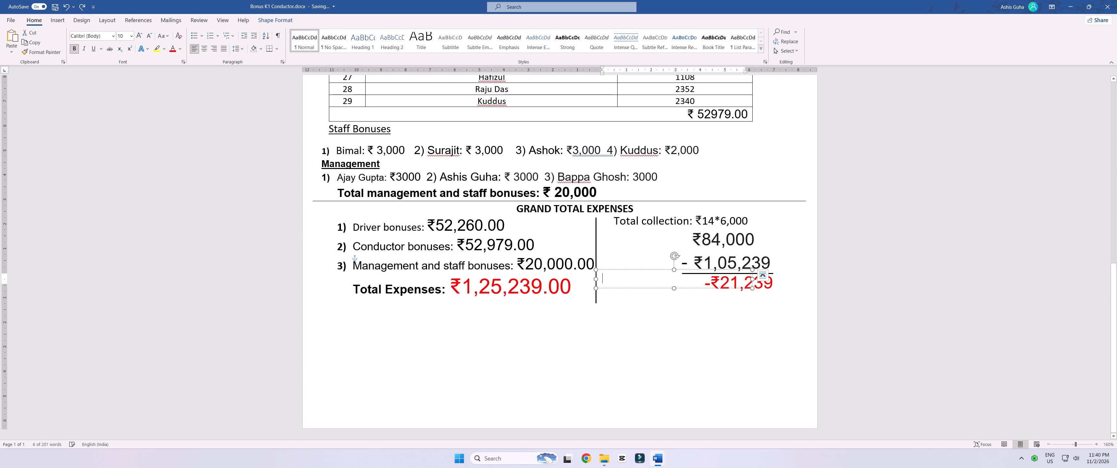
left_click(637, 328)
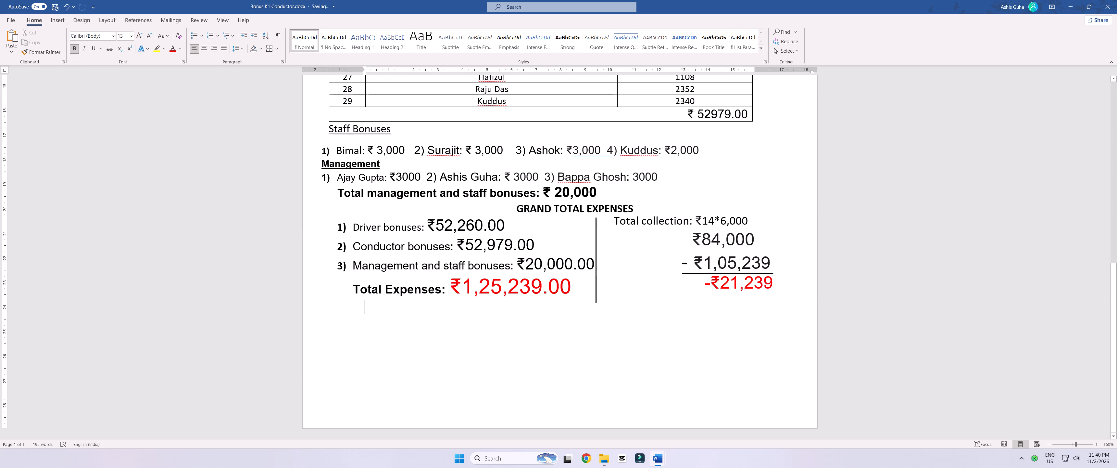
left_click(732, 286)
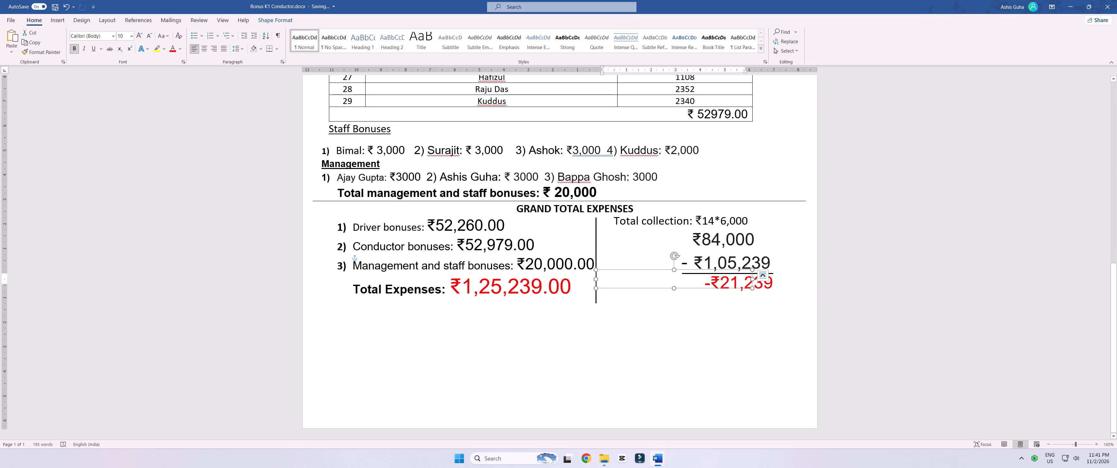
key("ctrl+z")
key("BackSpace")
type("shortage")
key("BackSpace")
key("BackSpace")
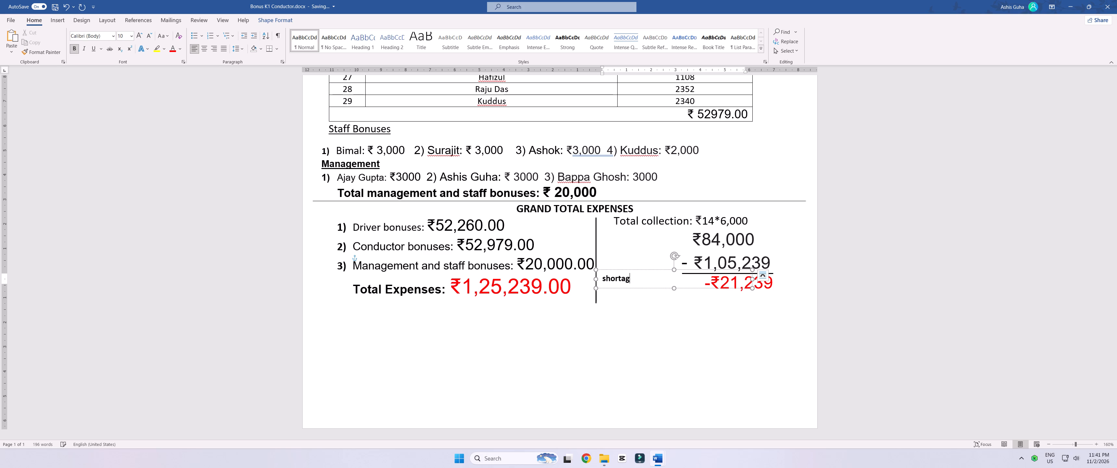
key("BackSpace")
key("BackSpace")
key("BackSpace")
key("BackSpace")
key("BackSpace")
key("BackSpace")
Enter the label "SHORTAGE (WILL BE COLLECTED FROM 14 VEHICLES)" over three lines in the emptied text box.
type("SHORTAGE")
key("space")
key("Return")
type("(WILL BE COLLECTED FROM")
key("space")
key("BackSpace")
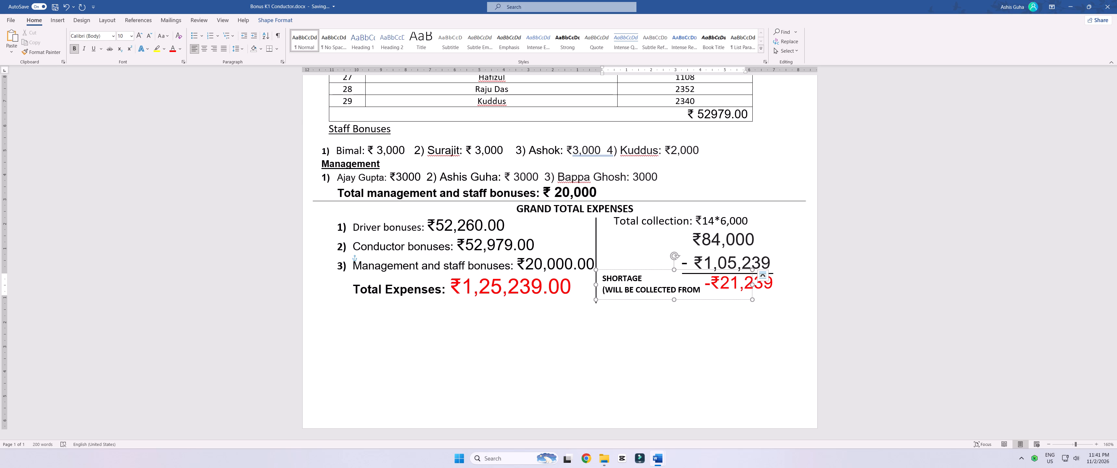
key("Return")
type("14 VEHCILES")
key("BackSpace")
key("BackSpace")
key("BackSpace")
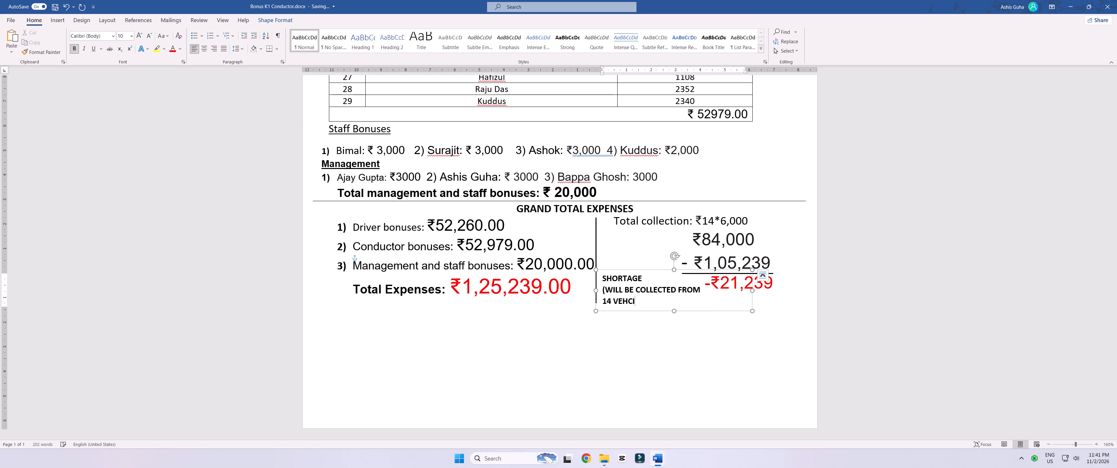
key("BackSpace")
key("BackSpace")
type("ICLES")
type("|)")
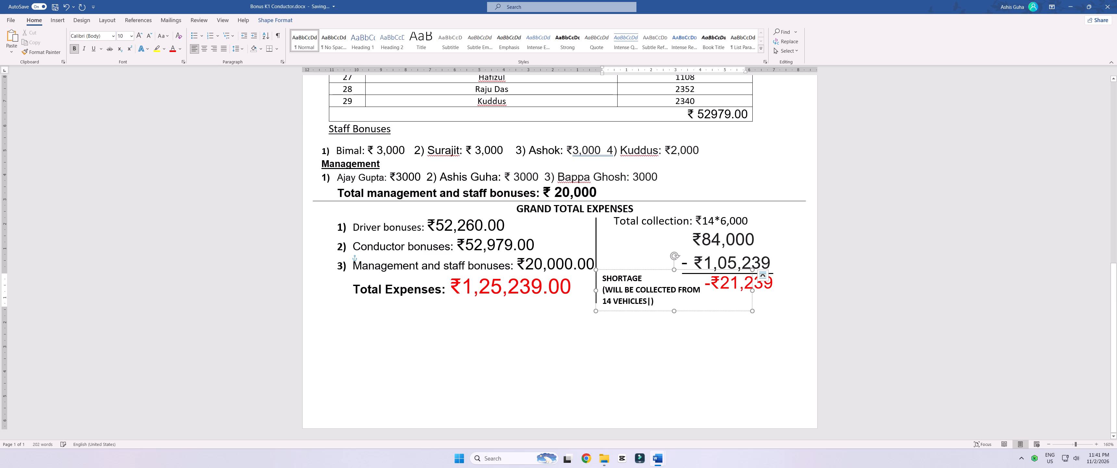
key("BackSpace")
key("BackSpace")
key("shift+parenright")
left_click(636, 324)
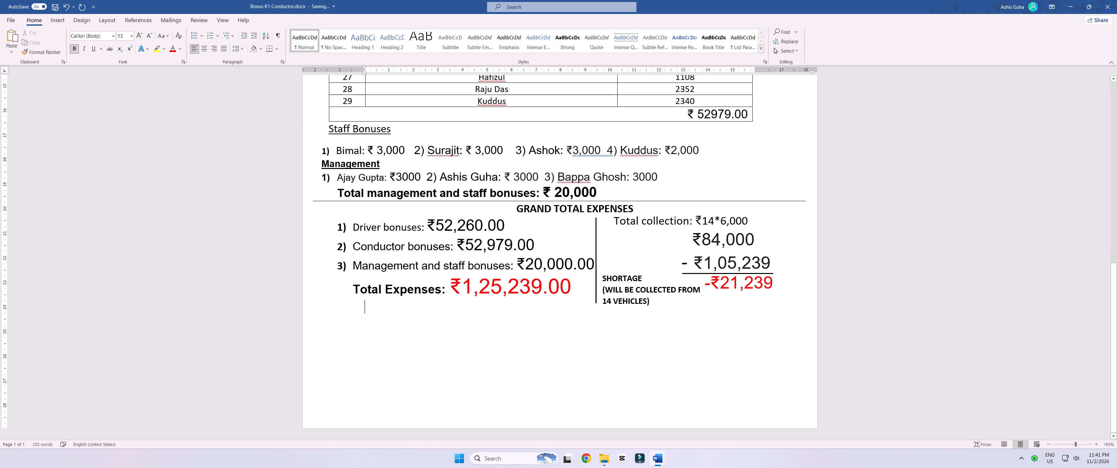
Colour the whole shortage label text red.
left_click(633, 289)
left_click(621, 285)
key("ctrl+a")
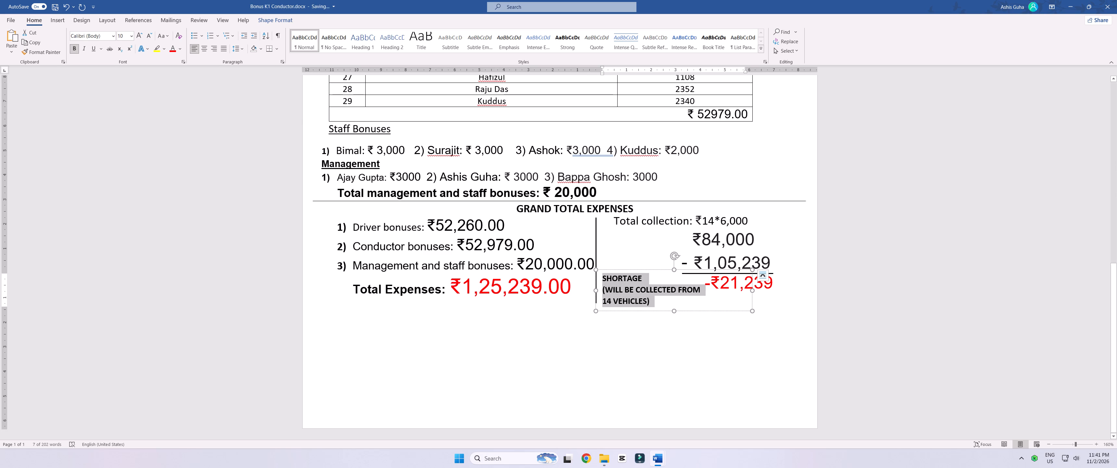
left_click(175, 49)
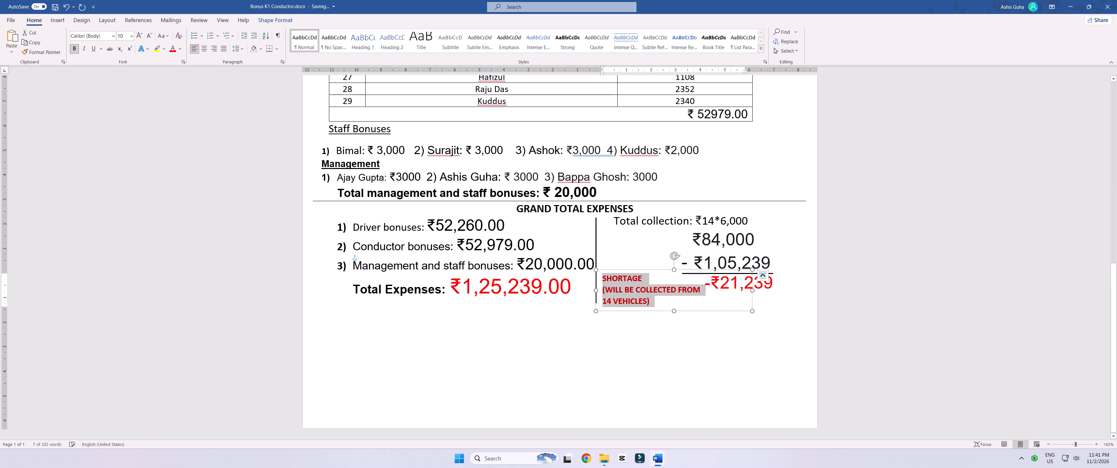
left_click(450, 304)
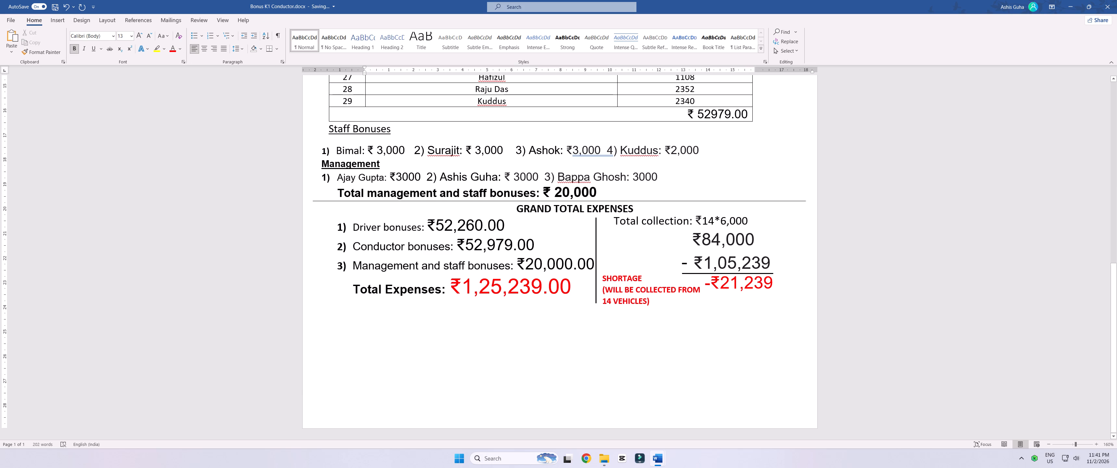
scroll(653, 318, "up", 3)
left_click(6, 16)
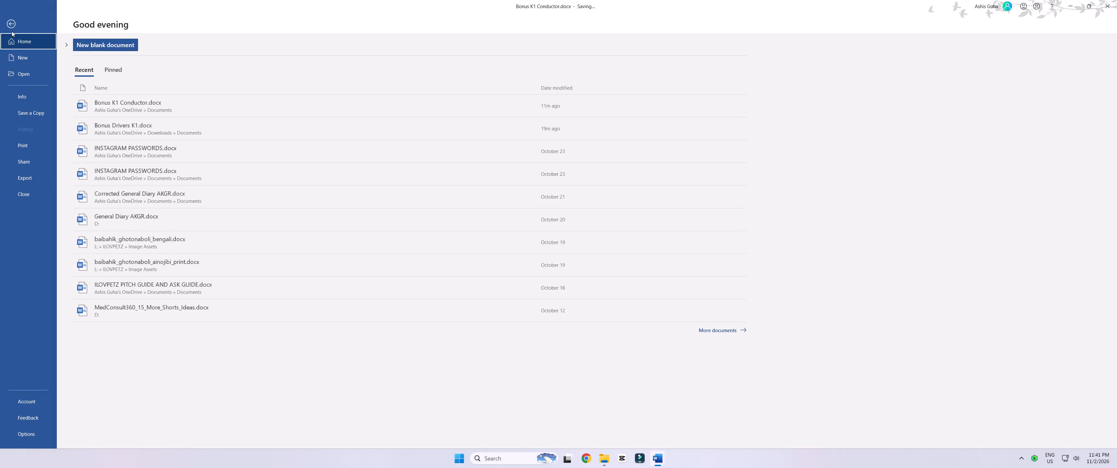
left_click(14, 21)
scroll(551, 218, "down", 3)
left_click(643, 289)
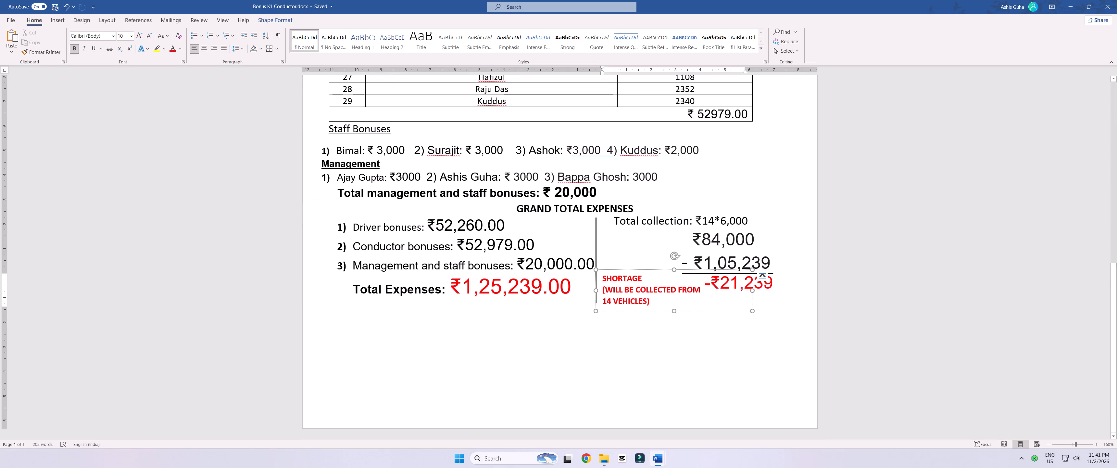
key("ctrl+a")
Make the Total Expenses figure ₹1,25,239.00 bold.
left_click(498, 285, "ctrl")
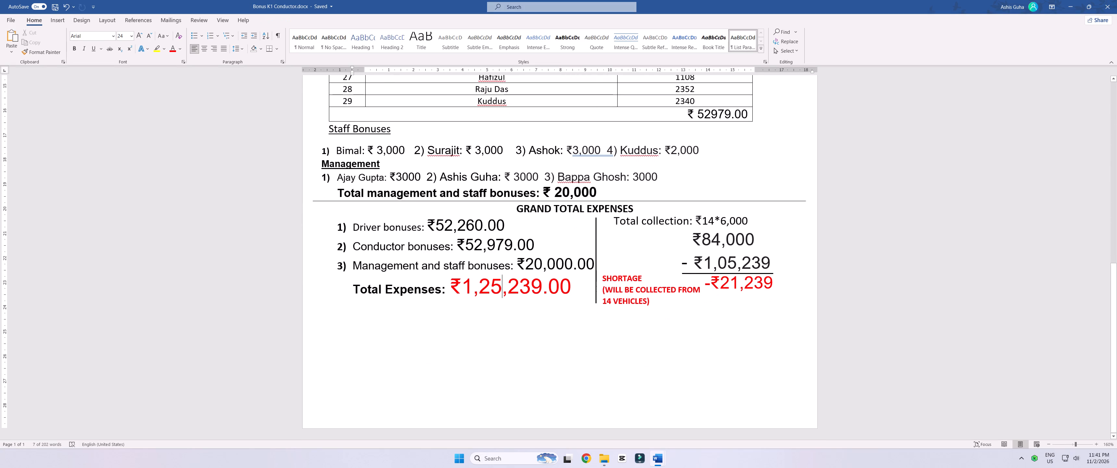
left_click(488, 294)
left_click(484, 299)
left_click_drag(451, 284, 578, 294)
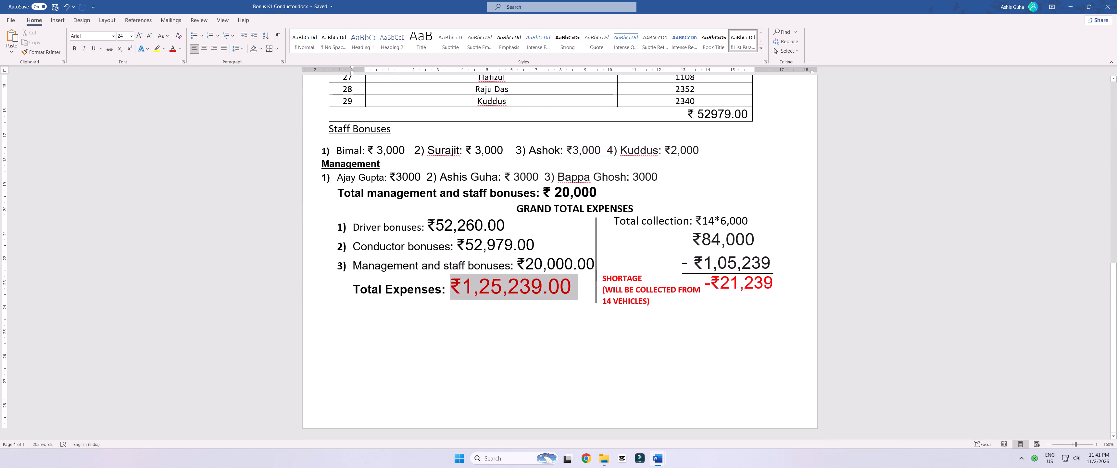
left_click_drag(578, 294, 576, 294)
left_click(76, 46)
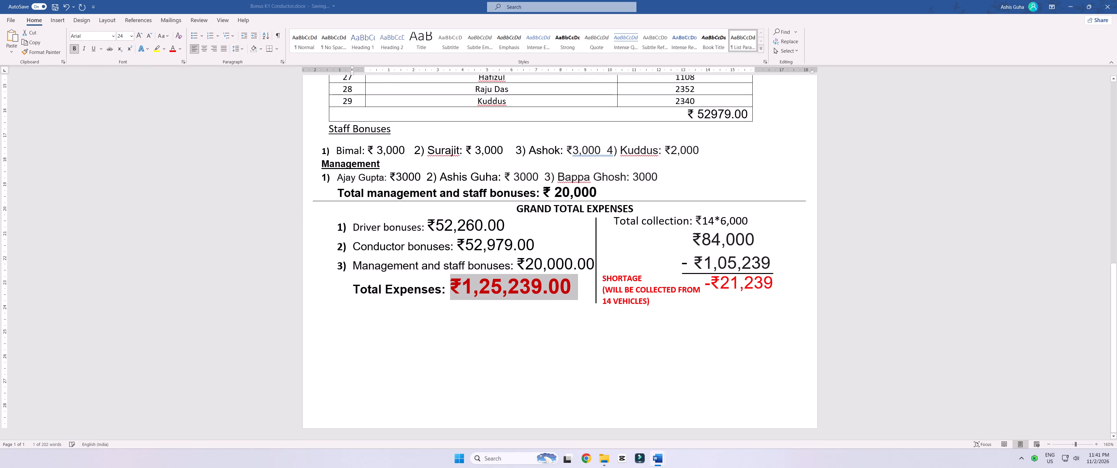
Make the red shortage figure -₹21,239 under the collection calculation bold.
left_click(692, 293)
left_click(767, 288)
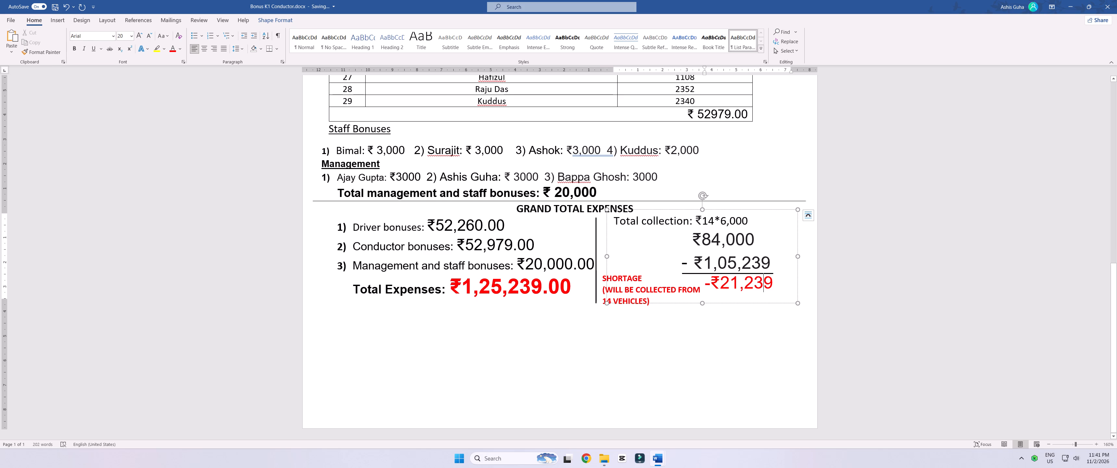
left_click_drag(773, 285, 697, 279)
left_click(697, 279)
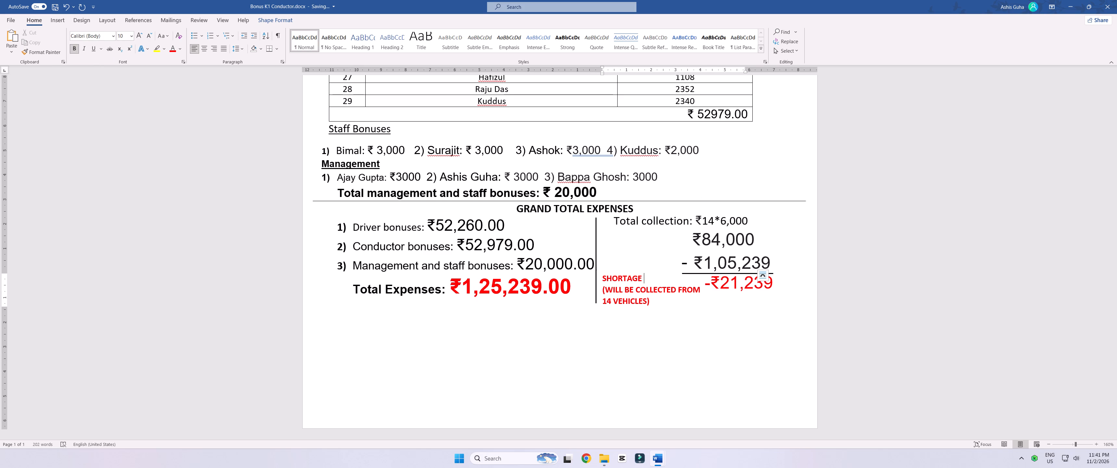
left_click(737, 287)
left_click_drag(783, 291, 759, 286)
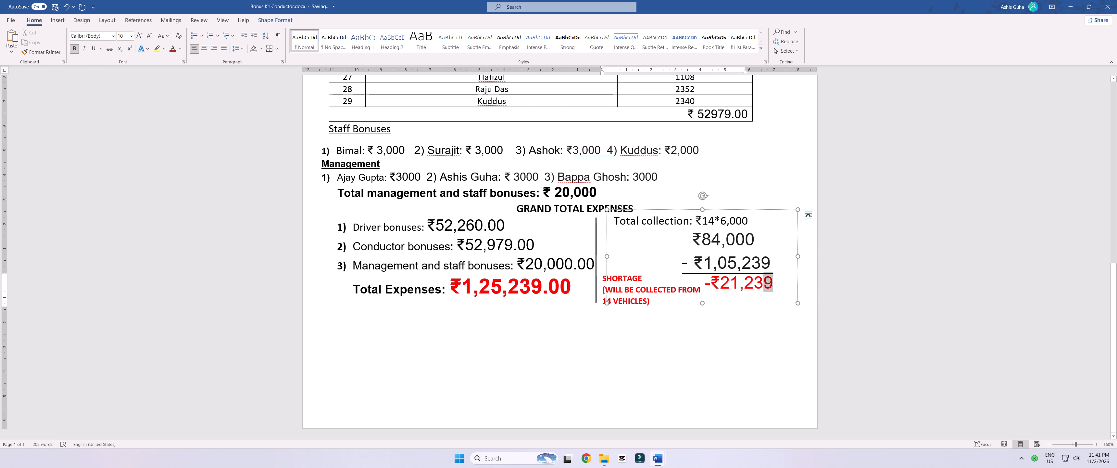
left_click_drag(759, 286, 700, 285)
left_click(74, 47)
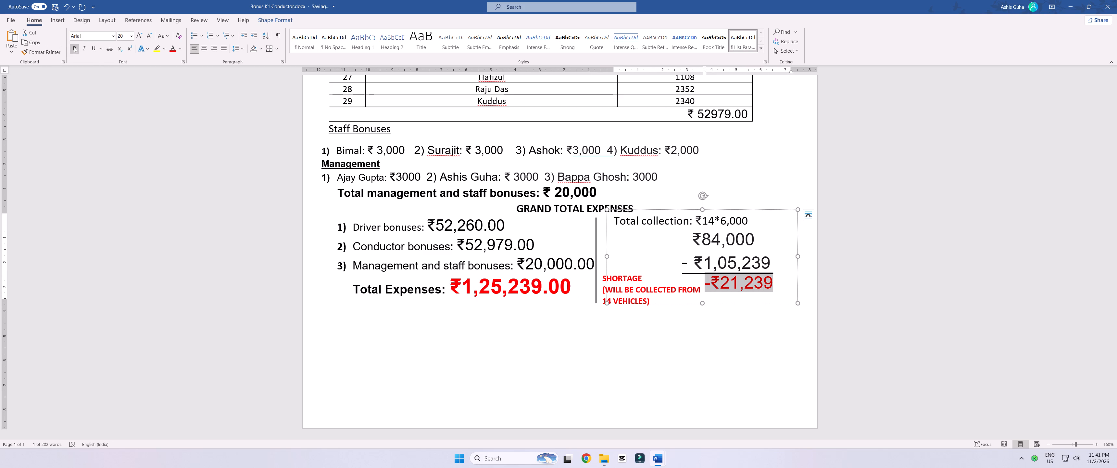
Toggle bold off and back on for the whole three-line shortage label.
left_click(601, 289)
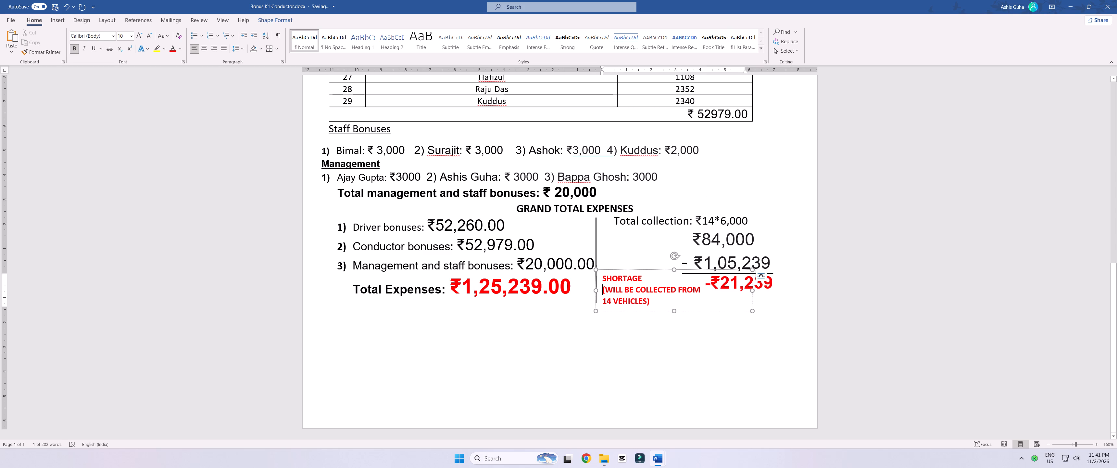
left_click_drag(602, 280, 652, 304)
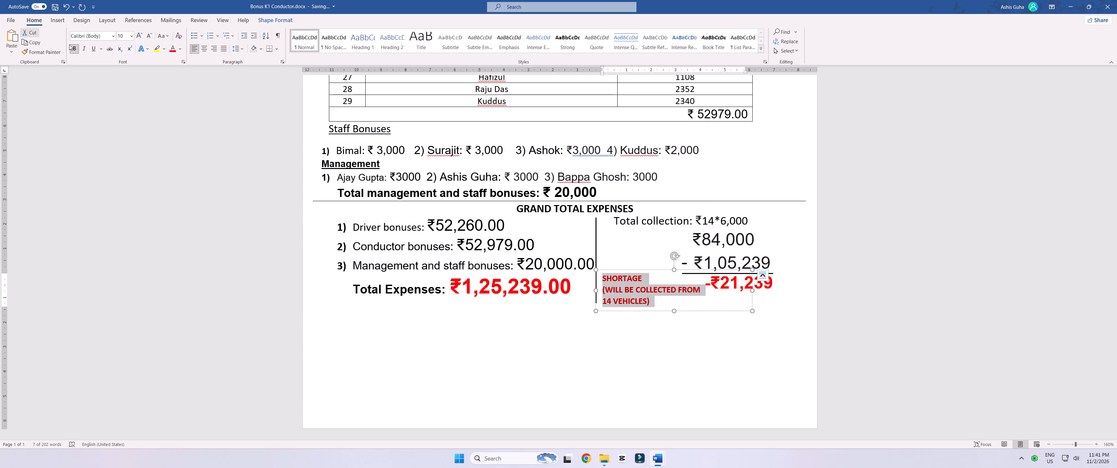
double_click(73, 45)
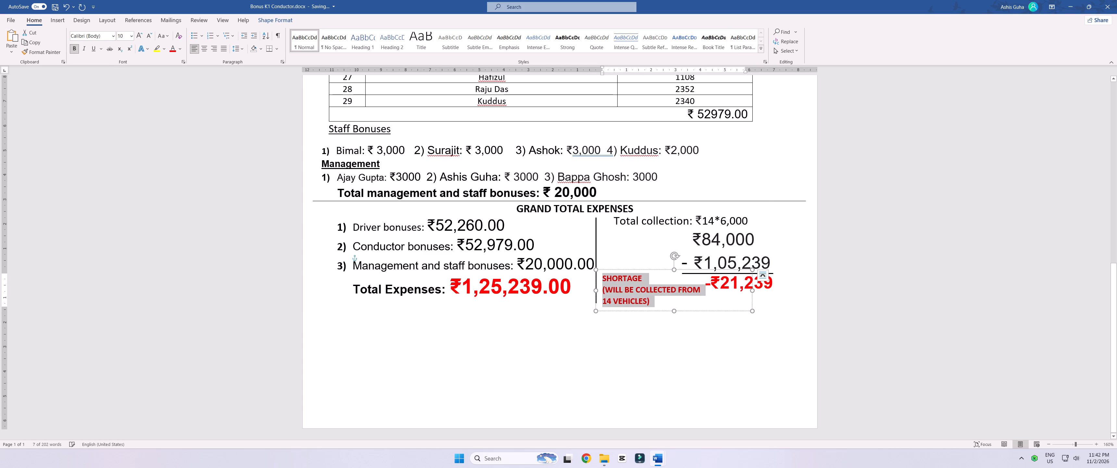
left_click(444, 318)
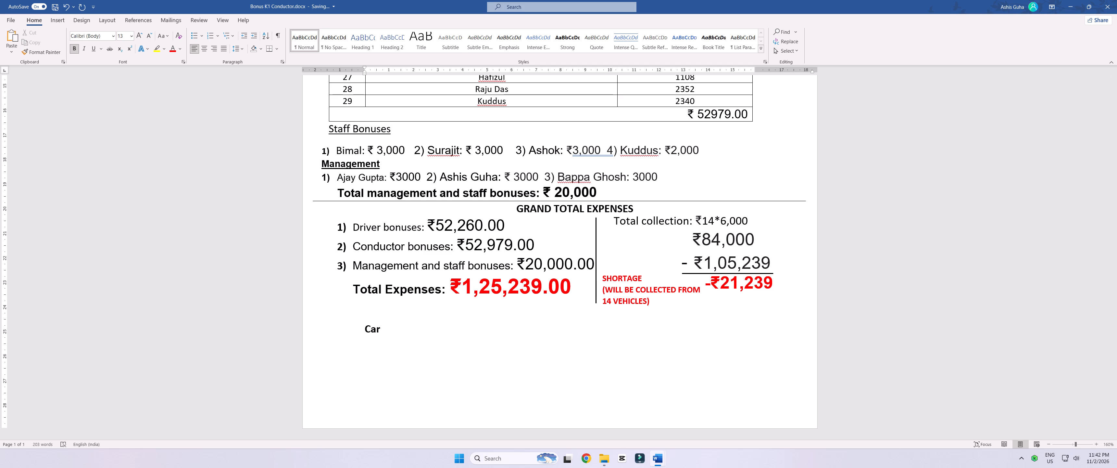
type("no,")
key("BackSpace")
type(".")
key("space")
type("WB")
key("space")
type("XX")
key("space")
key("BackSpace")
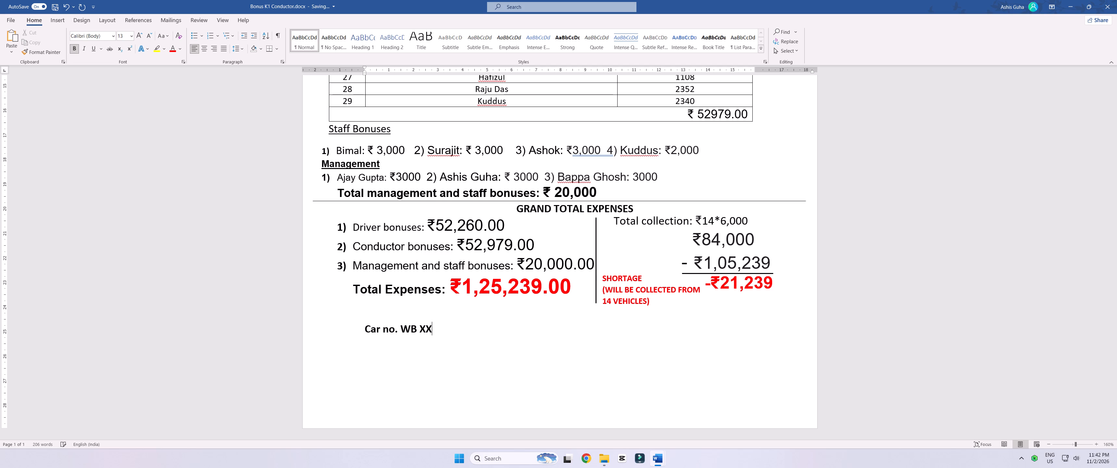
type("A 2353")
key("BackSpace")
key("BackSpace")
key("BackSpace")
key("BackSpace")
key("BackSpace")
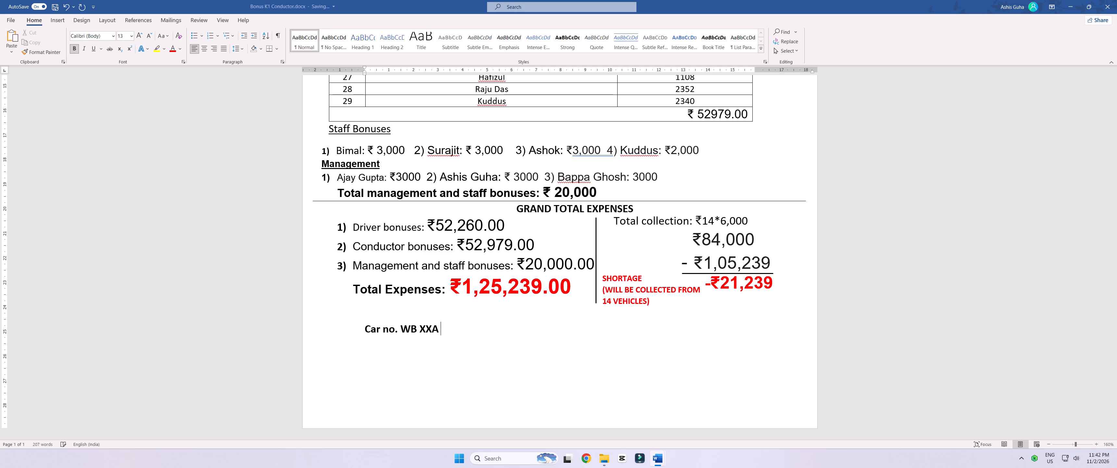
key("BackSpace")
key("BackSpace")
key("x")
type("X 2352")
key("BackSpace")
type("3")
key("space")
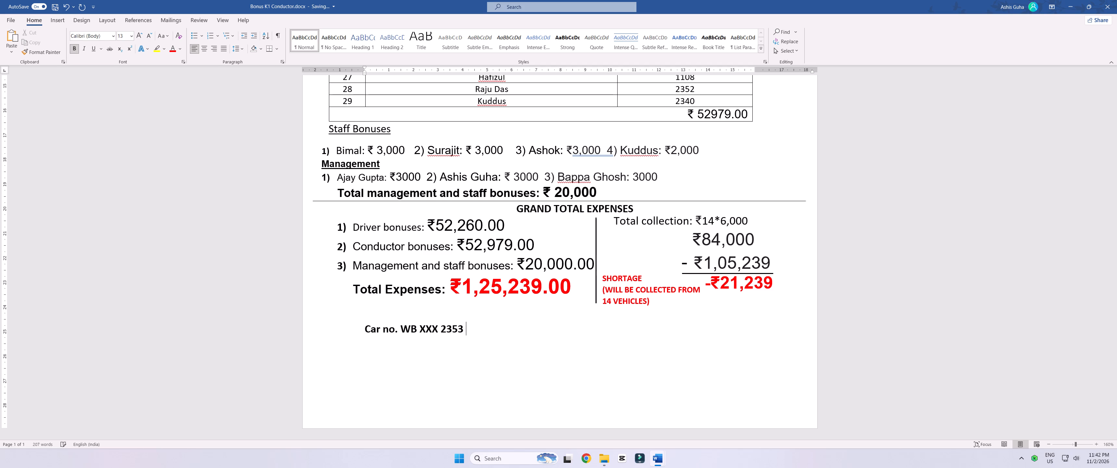
Shorten the note line to "Car no. 2353" by removing the WB XXX prefix.
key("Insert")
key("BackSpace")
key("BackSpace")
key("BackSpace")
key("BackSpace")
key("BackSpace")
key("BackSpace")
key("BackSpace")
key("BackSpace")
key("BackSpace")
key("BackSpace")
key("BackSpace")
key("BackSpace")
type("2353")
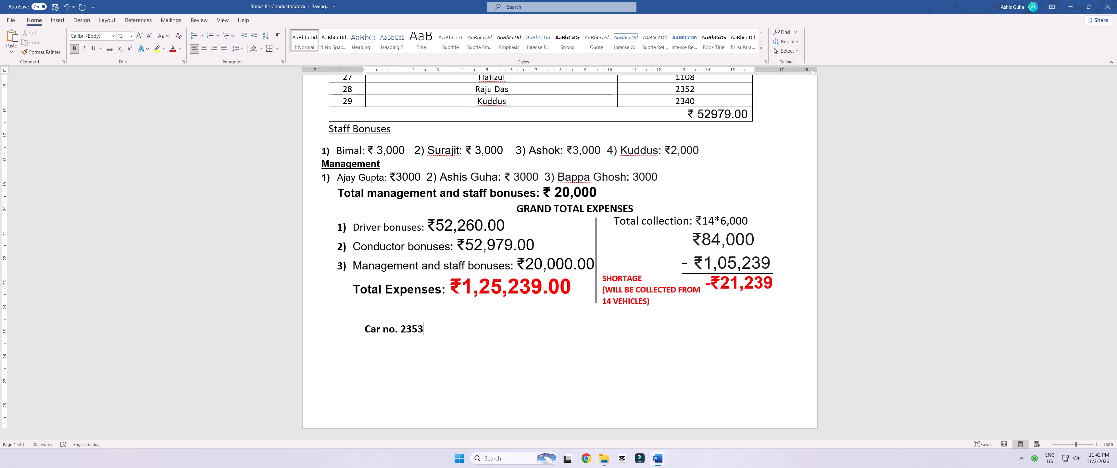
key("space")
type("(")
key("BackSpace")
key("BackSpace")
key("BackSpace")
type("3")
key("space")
Insert "Contribution of Bonus from" ahead of "Car no. 2353" in the note line.
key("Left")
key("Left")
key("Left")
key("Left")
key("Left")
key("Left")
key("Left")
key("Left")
key("Left")
key("Left")
key("Left")
key("Left")
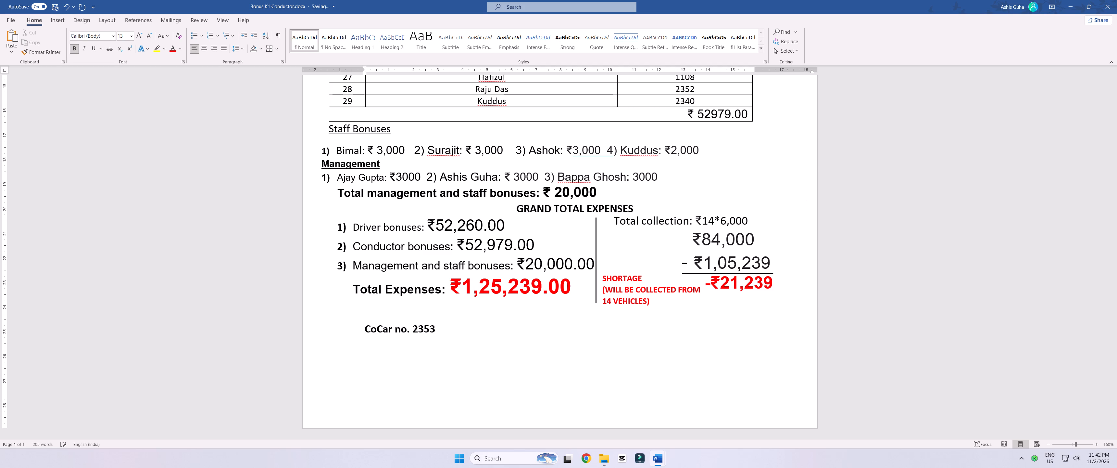
key("BackSpace")
key("BackSpace")
key("BackSpace")
key("BackSpace")
key("BackSpace")
key("BackSpace")
key("BackSpace")
key("BackSpace")
key("BackSpace")
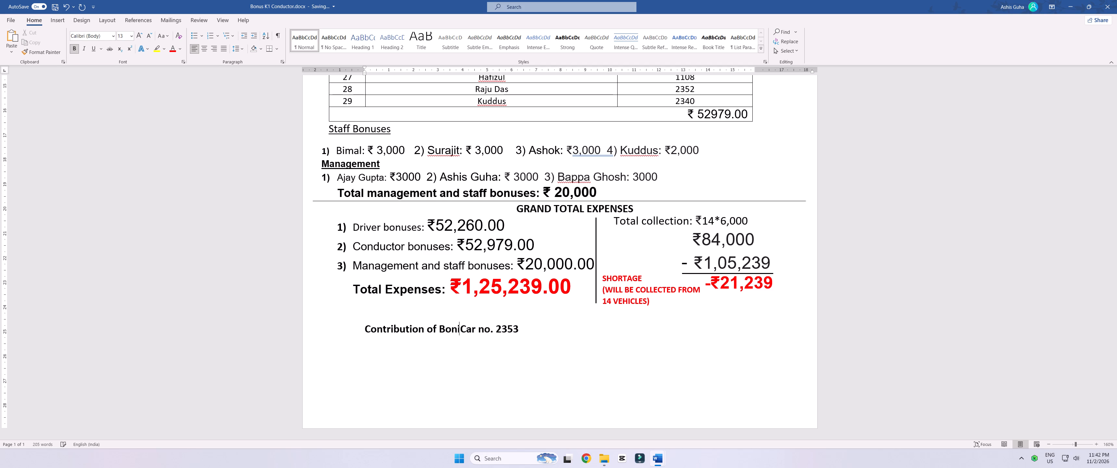
key("BackSpace")
key("BackSpace")
key("BackSpace")
type("us")
key("space")
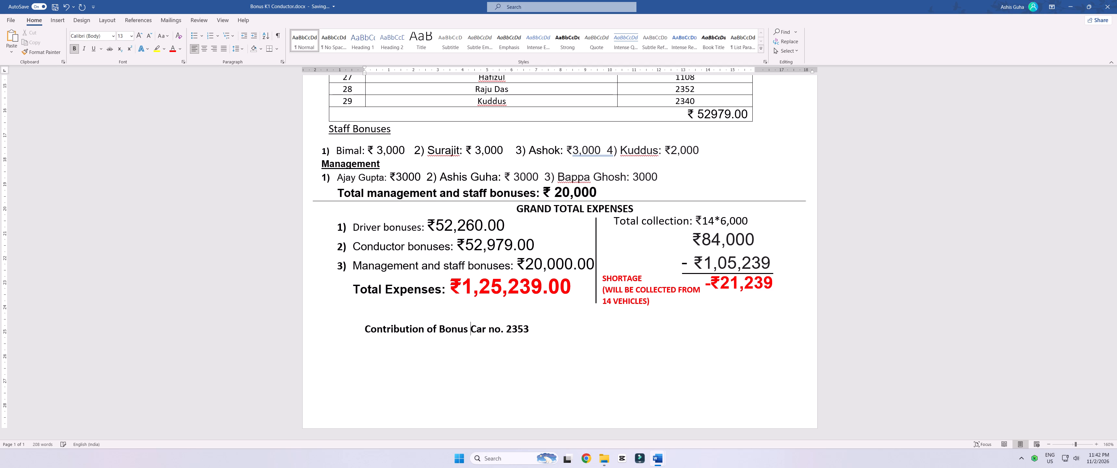
type("of")
key("space")
key("BackSpace")
key("BackSpace")
key("BackSpace")
type("from")
key("space")
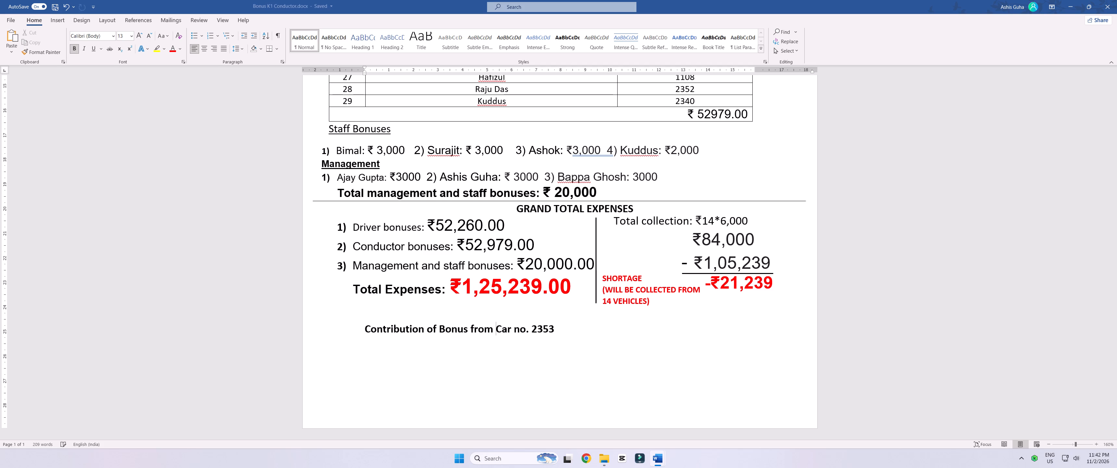
Append "is due" to the end of the bonus contribution note.
left_click(562, 323)
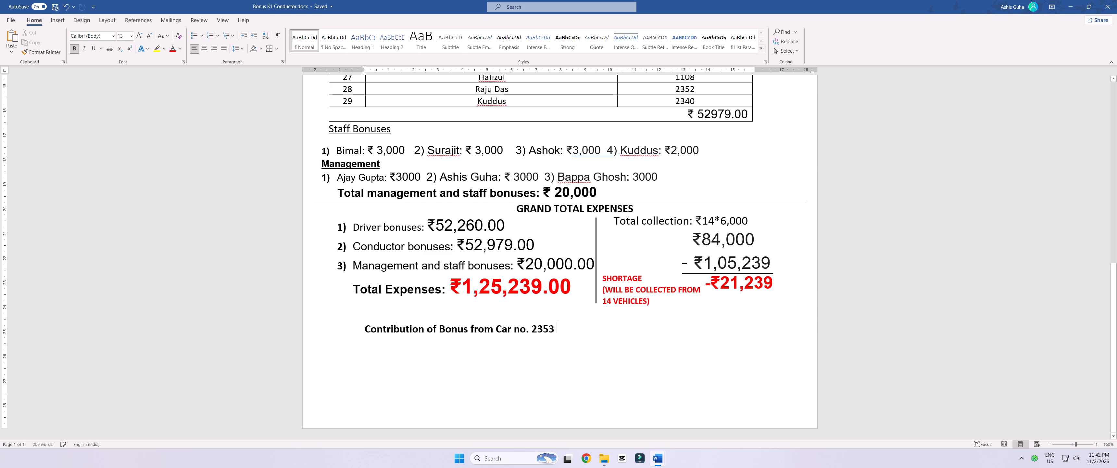
type("is due")
key("space")
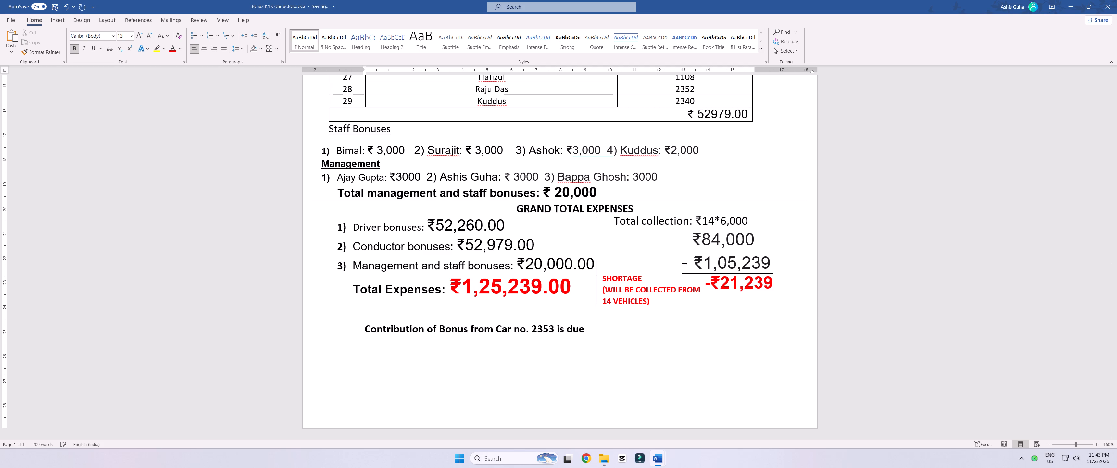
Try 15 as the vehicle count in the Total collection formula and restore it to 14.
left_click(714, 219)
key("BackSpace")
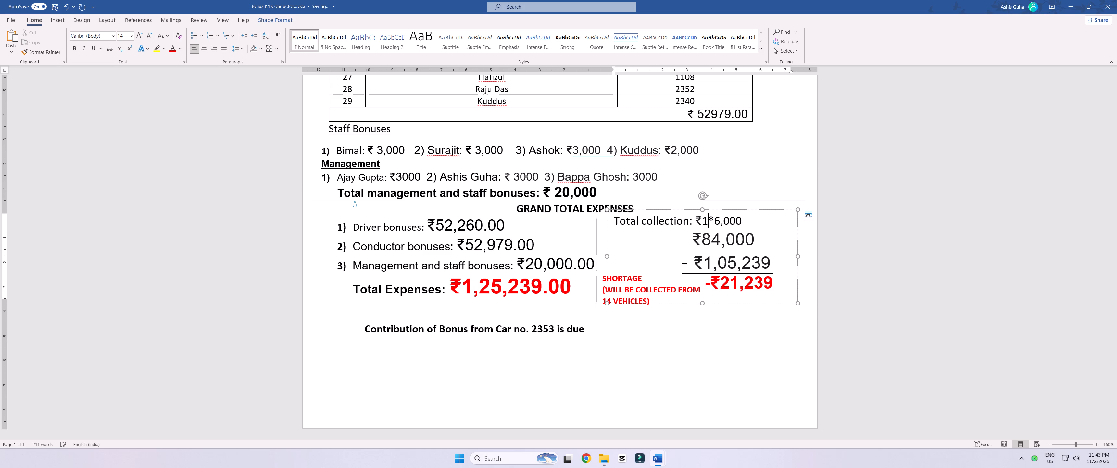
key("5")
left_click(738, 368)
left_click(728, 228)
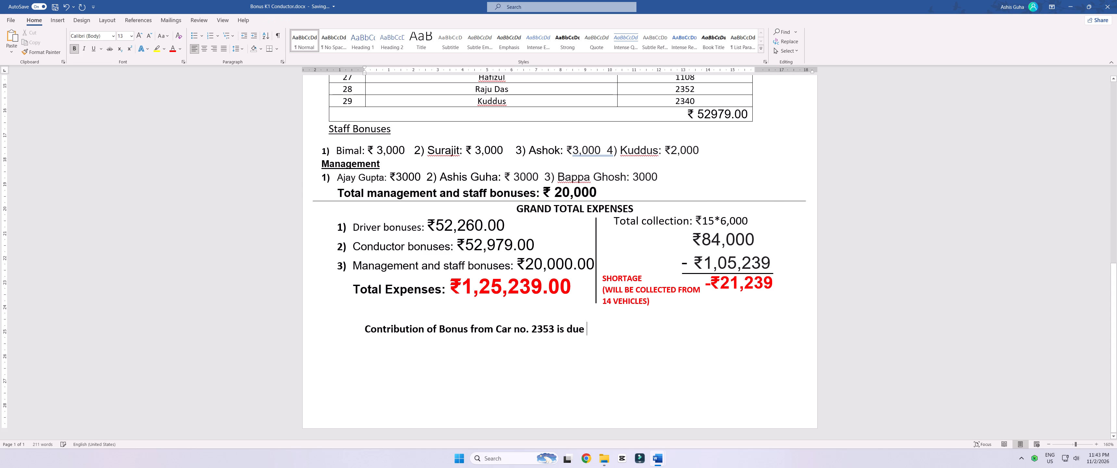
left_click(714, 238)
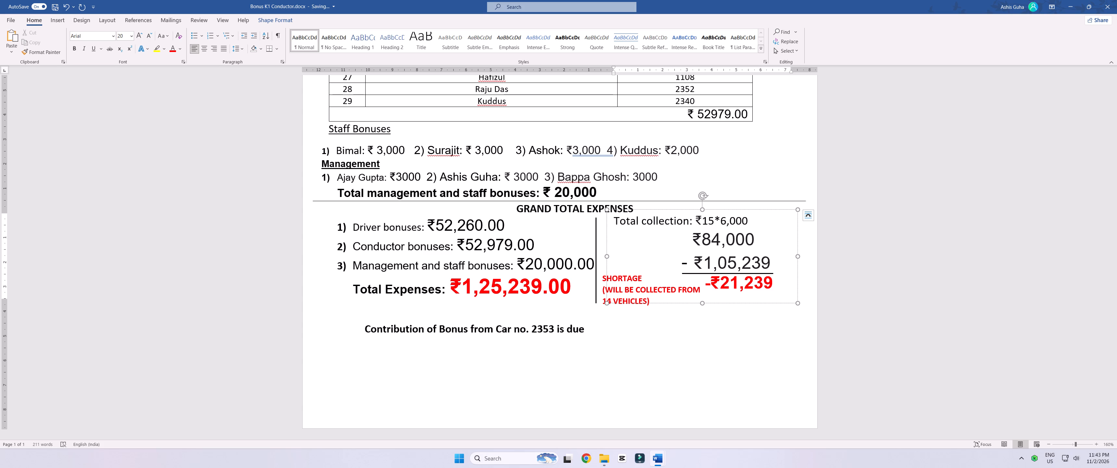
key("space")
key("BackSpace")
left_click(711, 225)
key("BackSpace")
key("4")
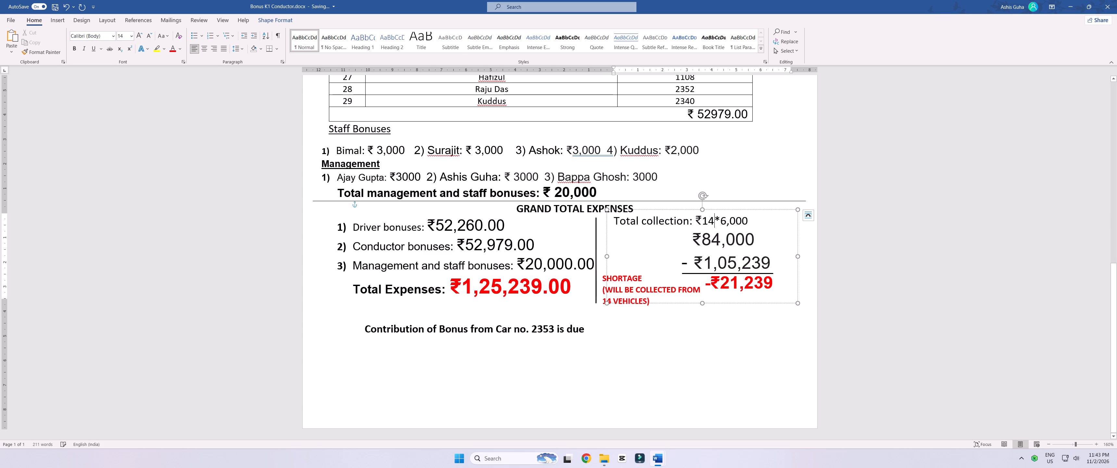
Start a bracket after "is due" in the car 2353 note, copy the collection formula into it, and change its 14 to 1500.
left_click(619, 331)
key("shift+parenleft")
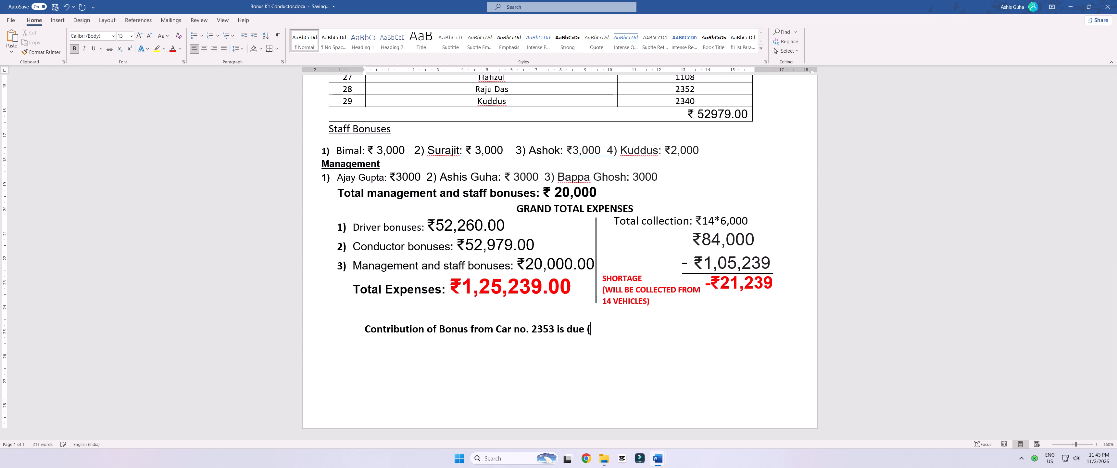
left_click_drag(696, 220, 732, 220)
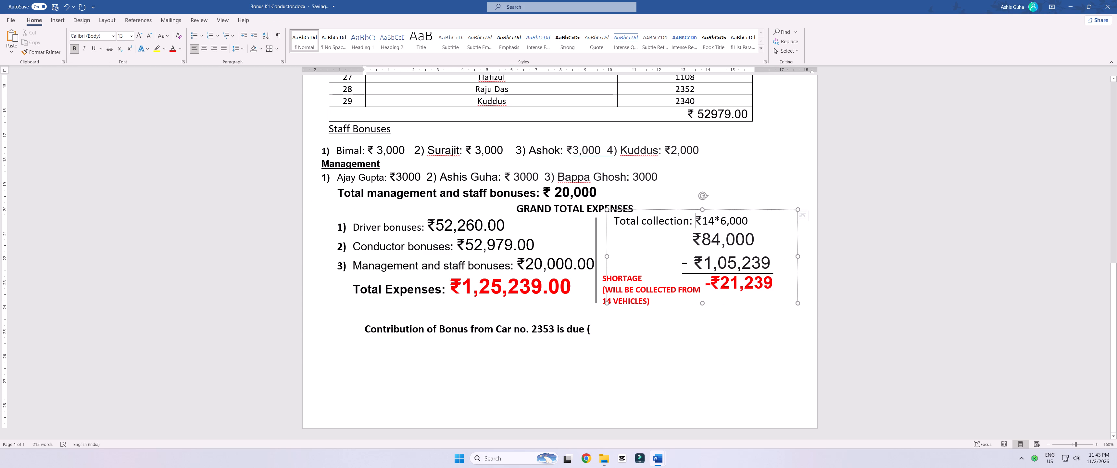
left_click_drag(732, 220, 745, 220)
key("ctrl+c")
left_click(610, 331)
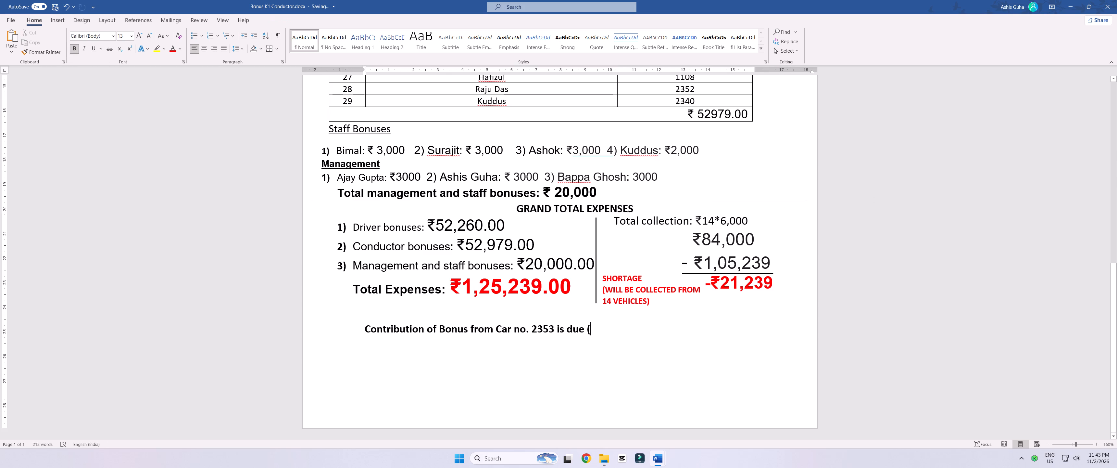
key("ctrl+v")
left_click(609, 327)
key("BackSpace")
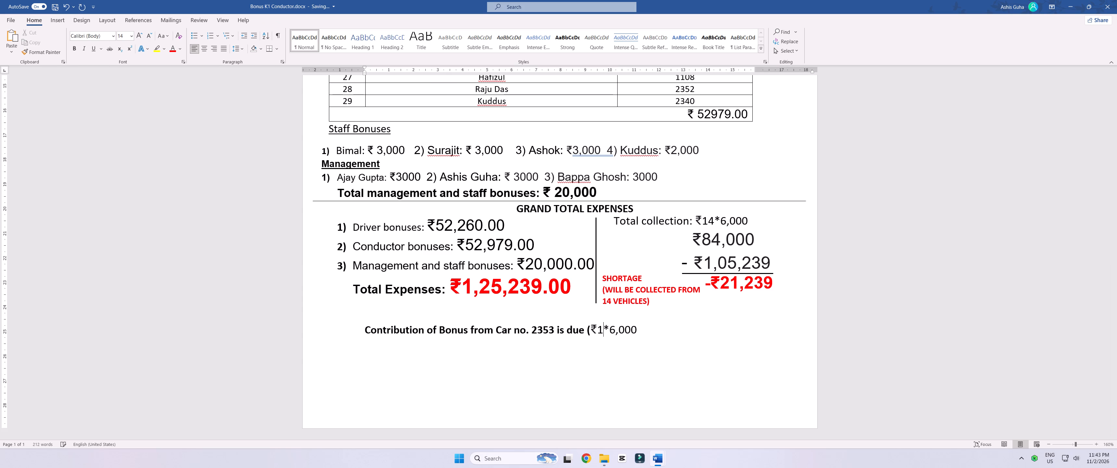
type("500")
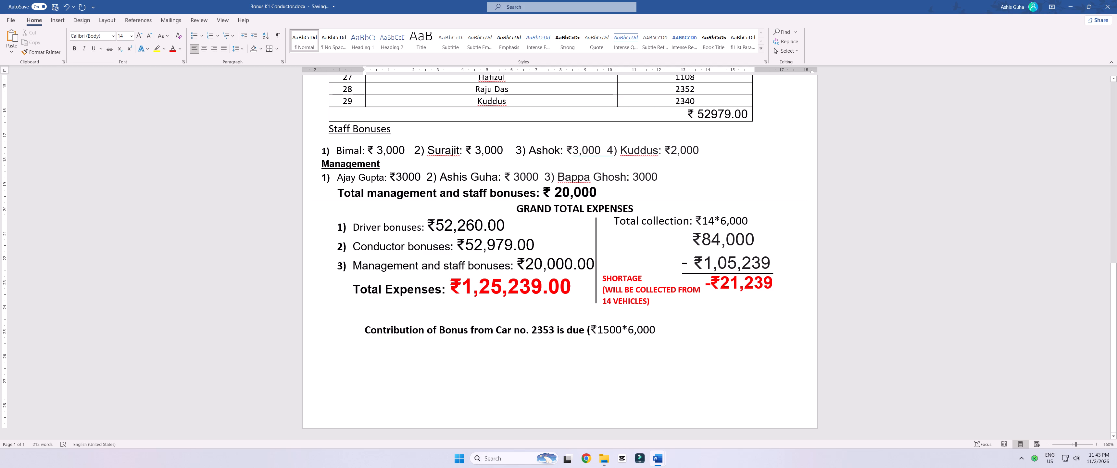
Replace "*6,000" in the note's bracket with "X 4 Months" and close the bracket so it reads "(₹1500 X 4 Months)".
left_click(656, 331)
key("BackSpace")
key("BackSpace")
key("BackSpace")
key("BackSpace")
key("BackSpace")
key("BackSpace")
key("space")
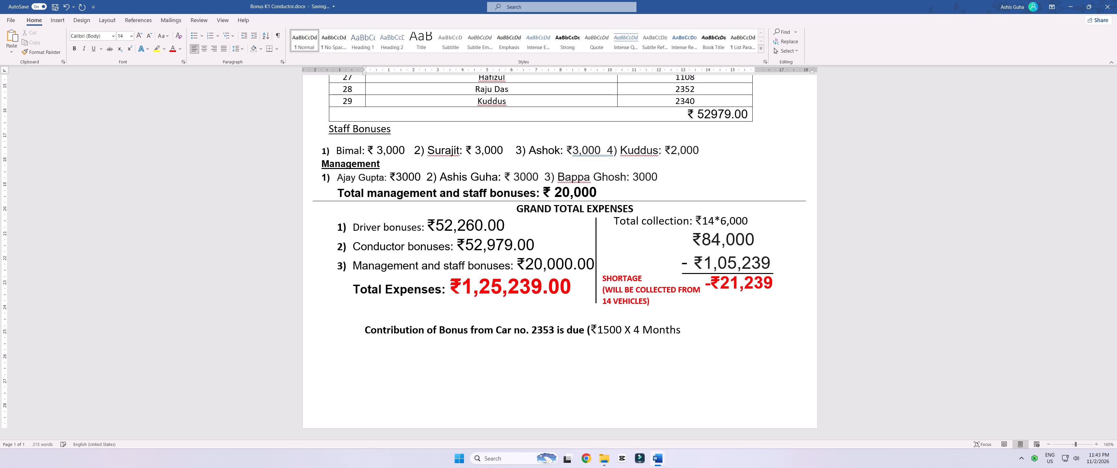
key("shift+parenright")
Make the whole car 2353 contribution note bold and enlarge it to 16 pt.
left_click_drag(689, 334, 199, 314)
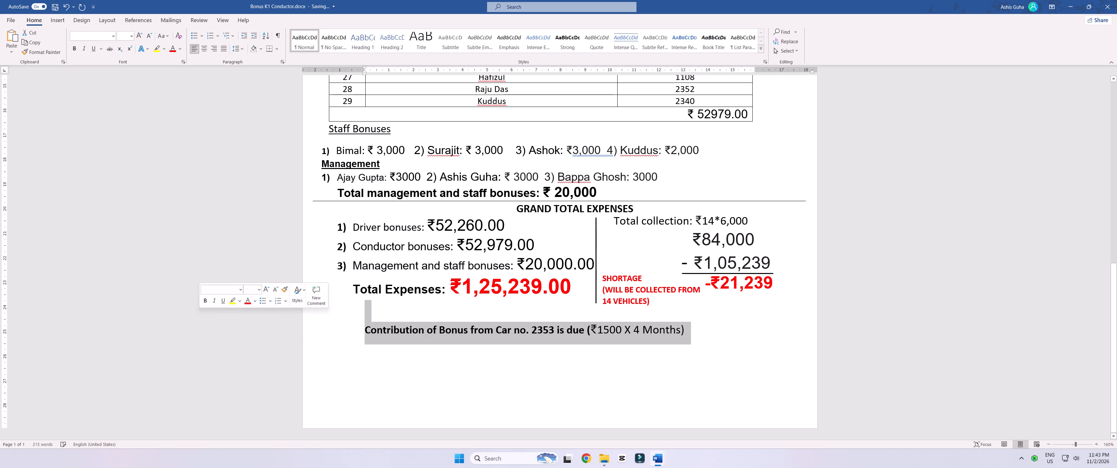
left_click(73, 49)
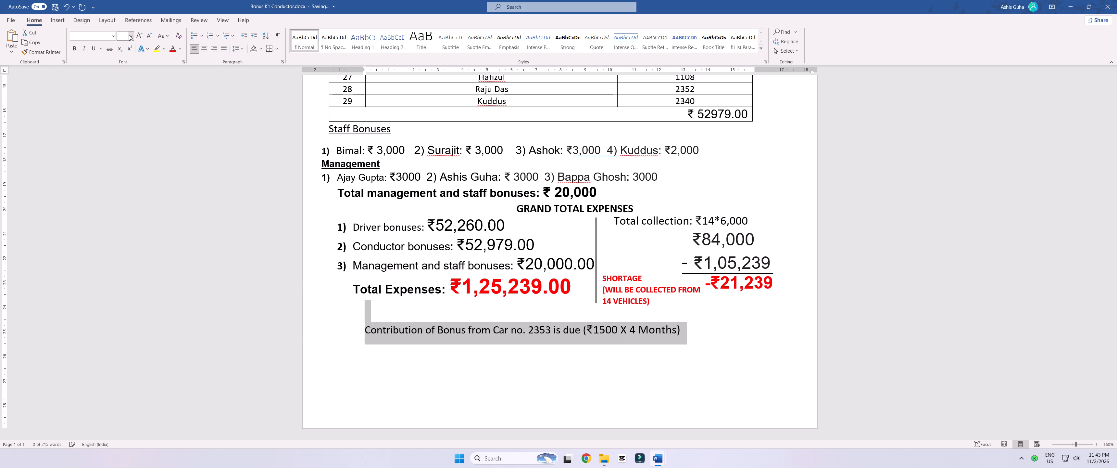
key("ctrl+shift+period")
key("ctrl+shift+period")
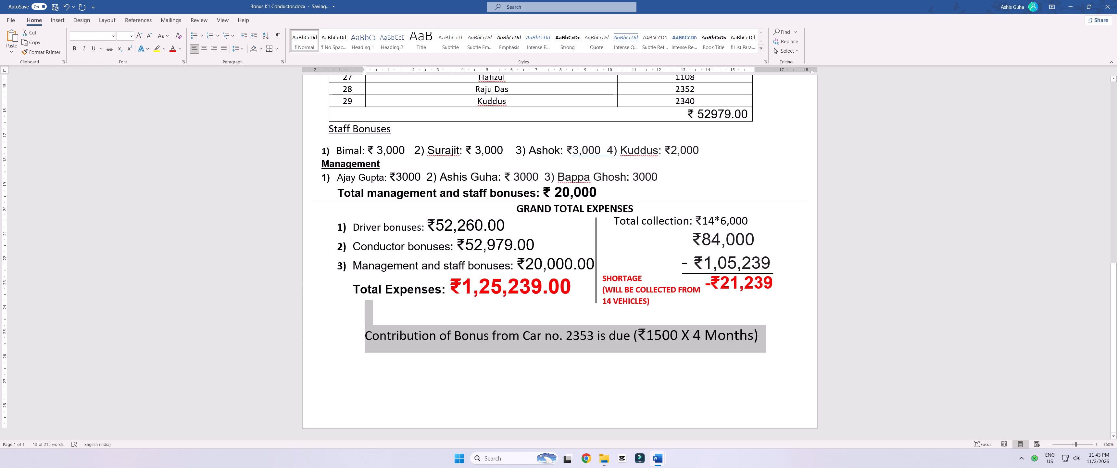
key("ctrl+b")
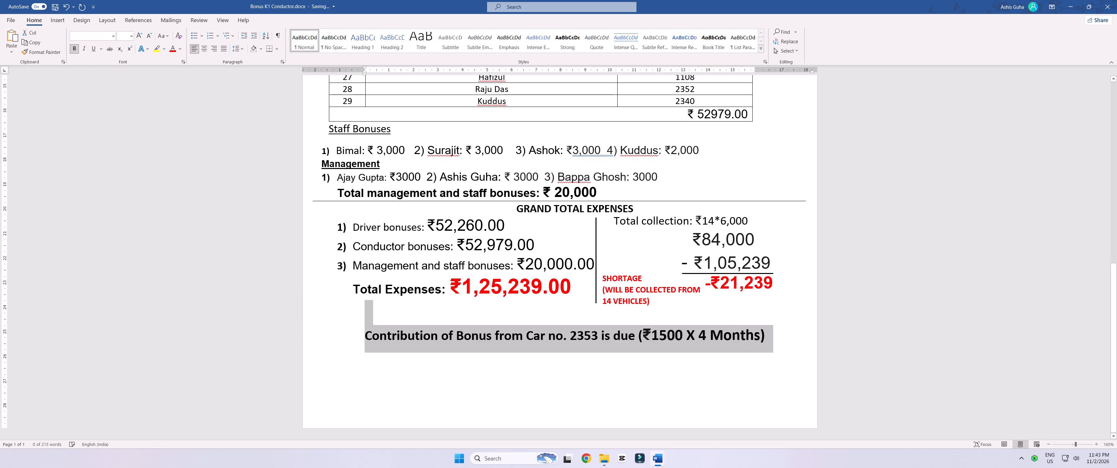
left_click(414, 299)
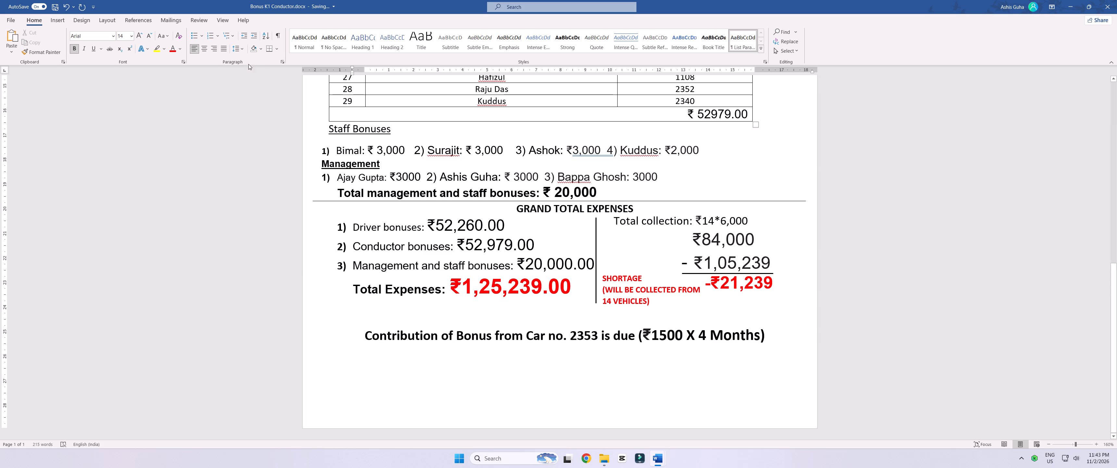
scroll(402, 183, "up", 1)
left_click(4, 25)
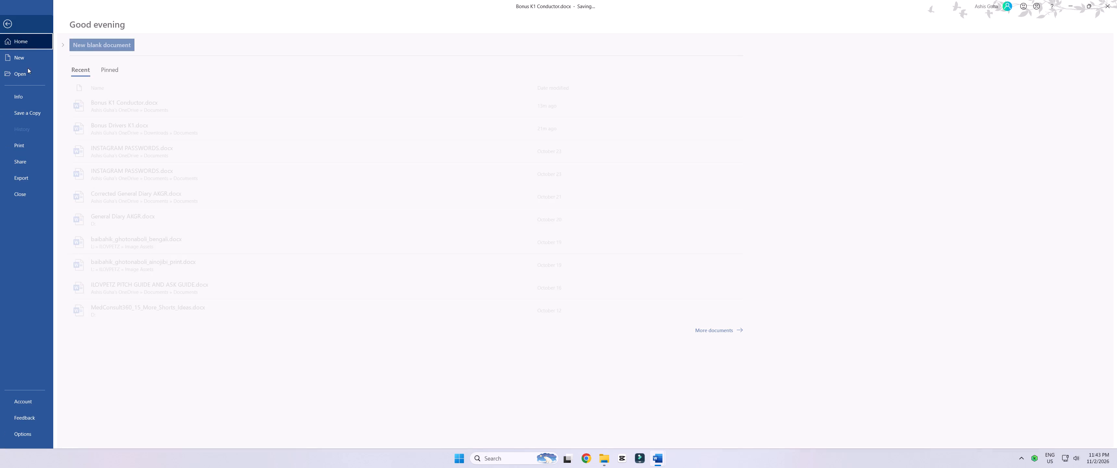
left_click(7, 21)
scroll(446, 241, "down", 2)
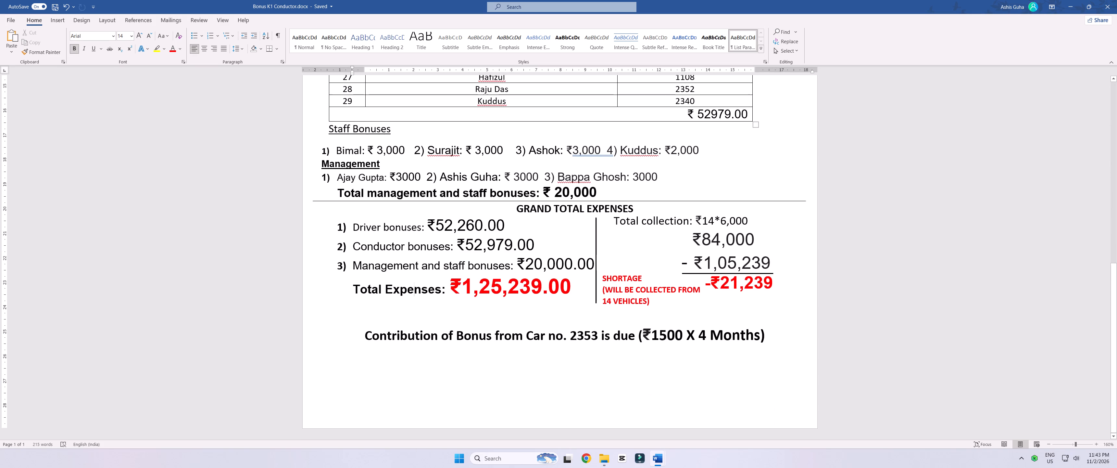
Insert "(to be collected)" between "is due" and the ₹1500 bracket in the contribution note.
left_click(580, 353)
left_click(611, 343)
left_click(635, 339)
left_click_drag(615, 338, 633, 337)
left_click(636, 338)
key("space")
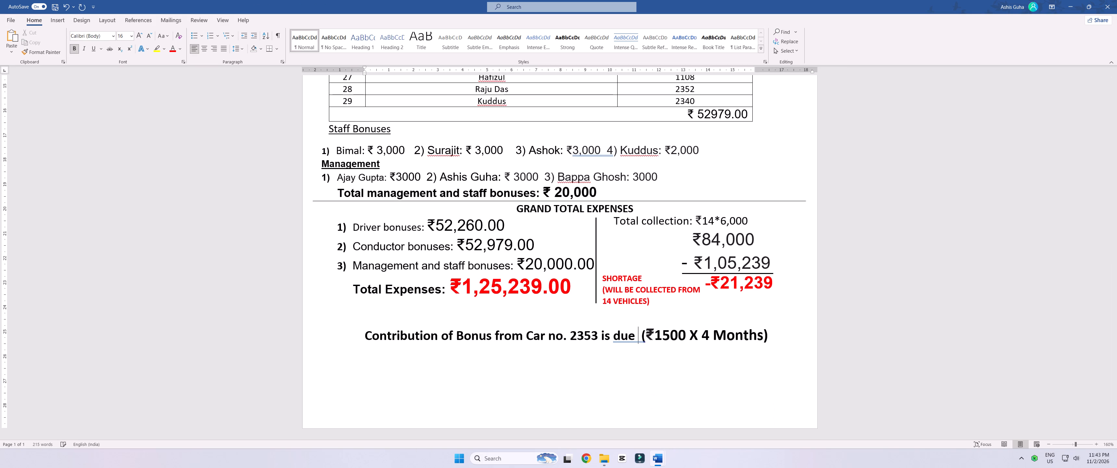
type("(to")
key("space")
type("be collected")
key("shift+parenright")
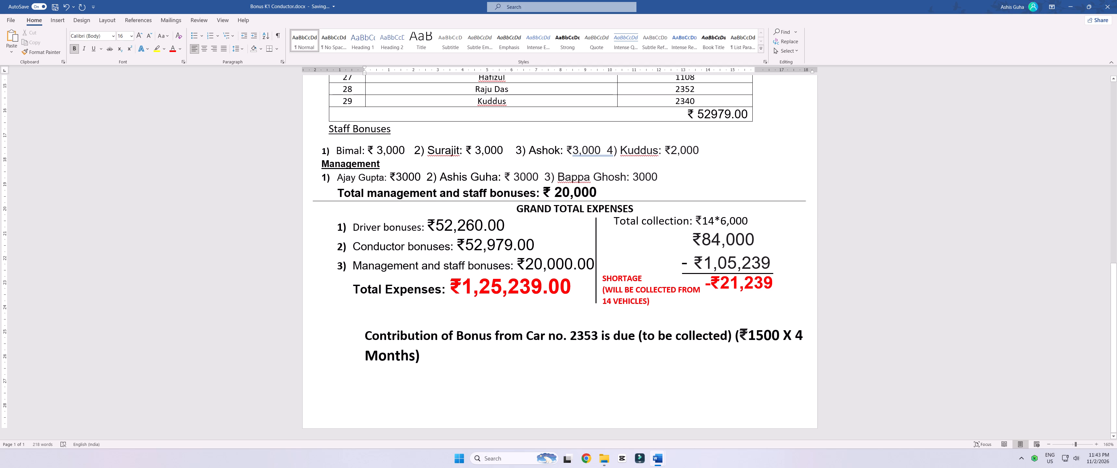
Reduce the contribution note's left indent so the line begins near the page's left edge and fits on one line.
left_click(367, 335)
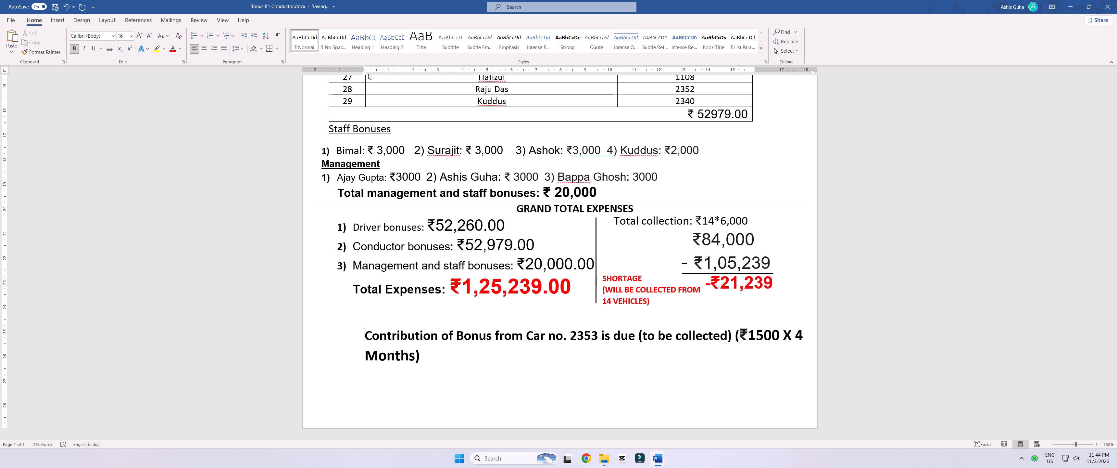
left_click_drag(364, 74, 310, 74)
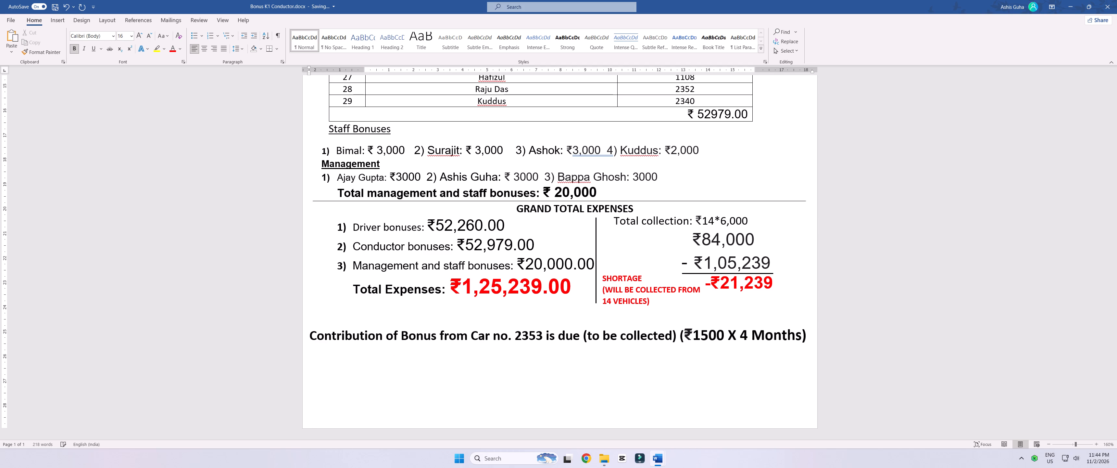
left_click(593, 343)
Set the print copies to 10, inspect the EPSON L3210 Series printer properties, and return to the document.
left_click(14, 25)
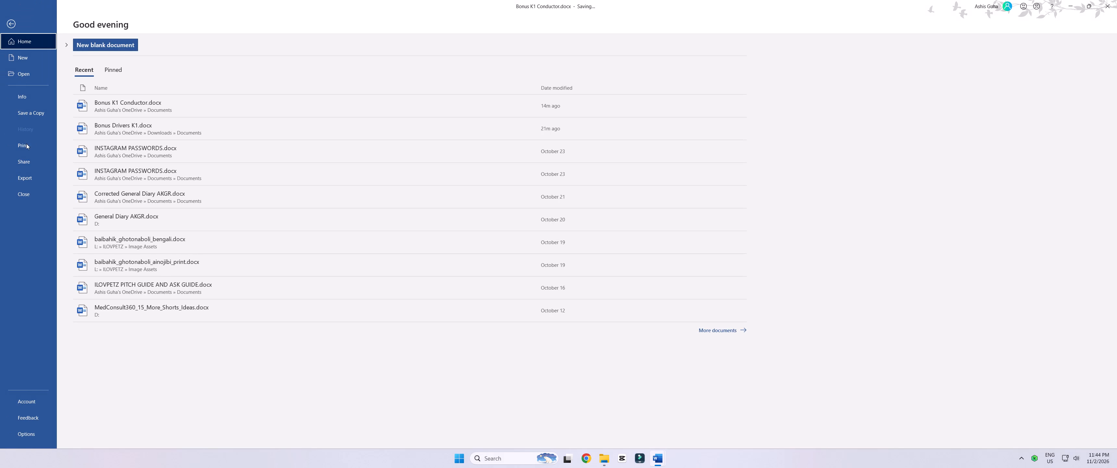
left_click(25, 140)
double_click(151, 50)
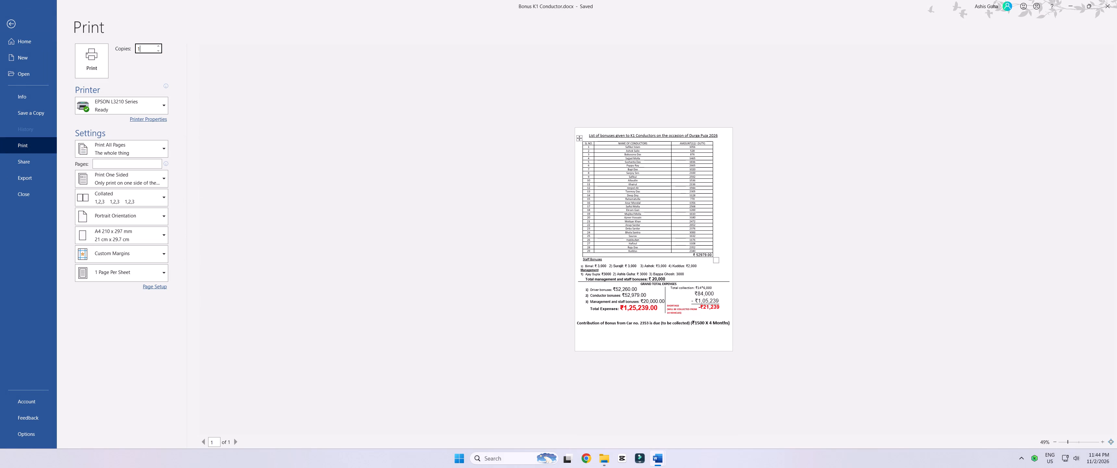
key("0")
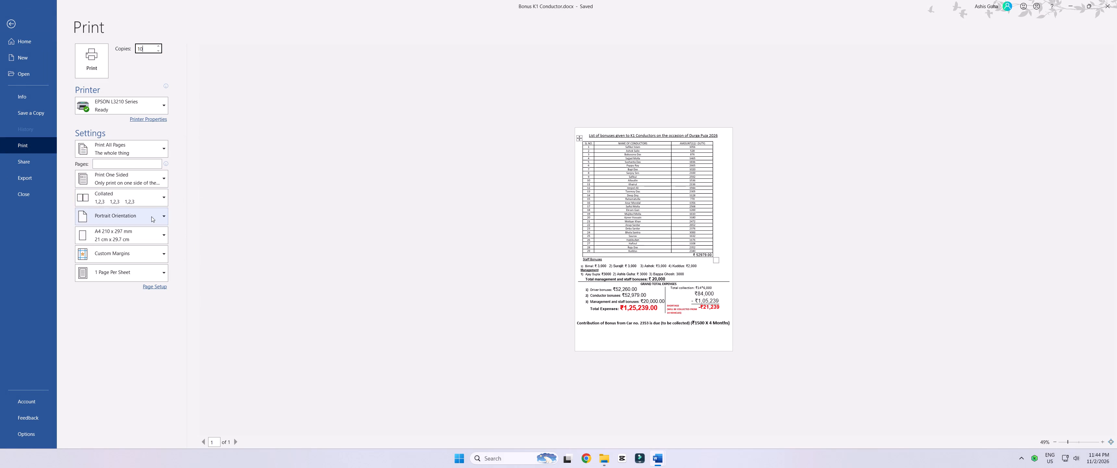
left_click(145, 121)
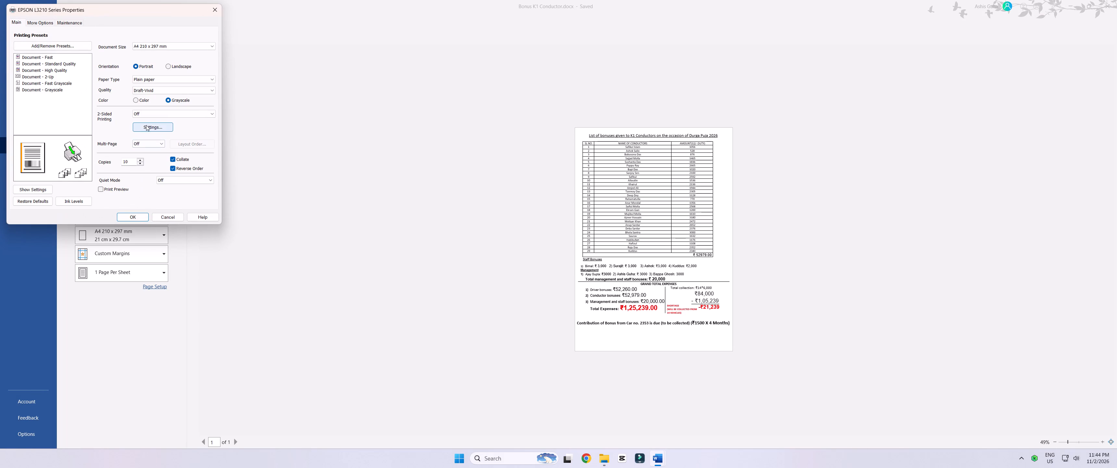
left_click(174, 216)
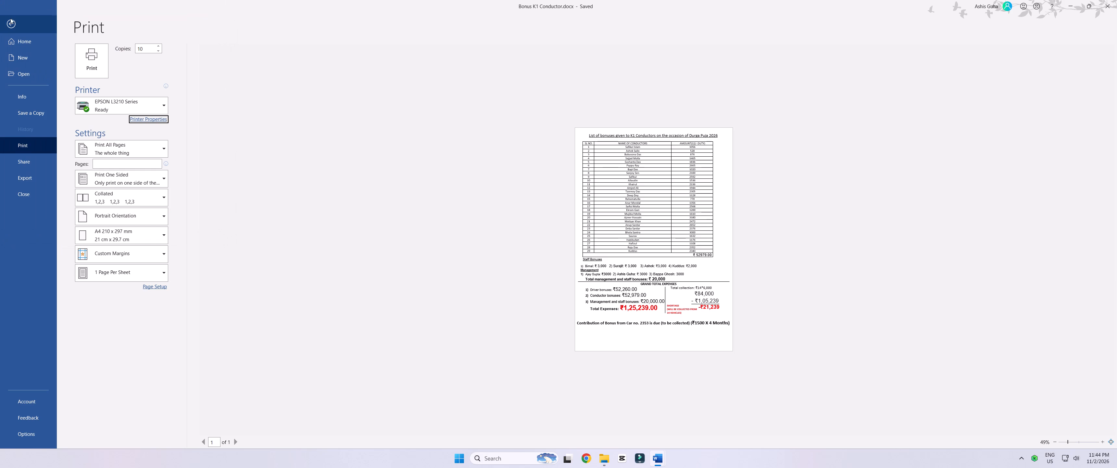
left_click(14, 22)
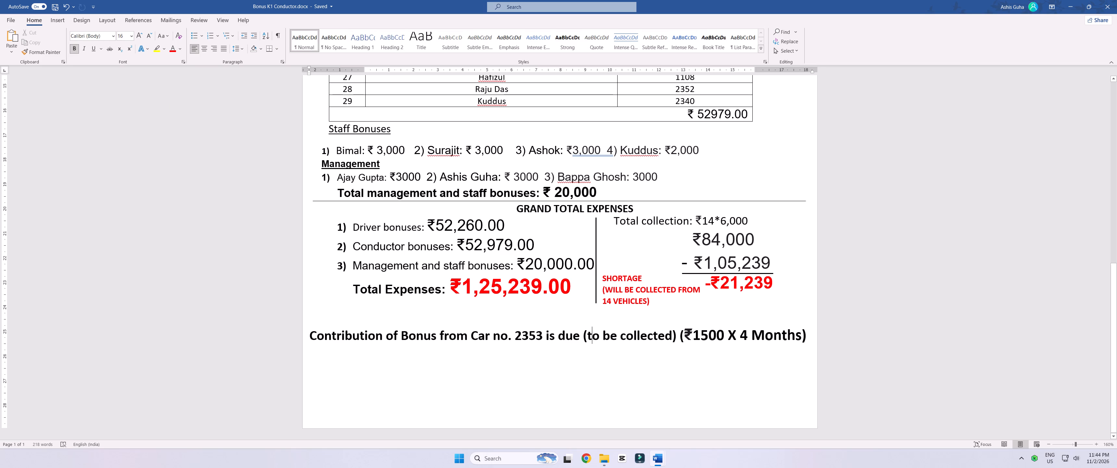
Add one blank line directly below the Total Expenses line.
left_click(590, 268)
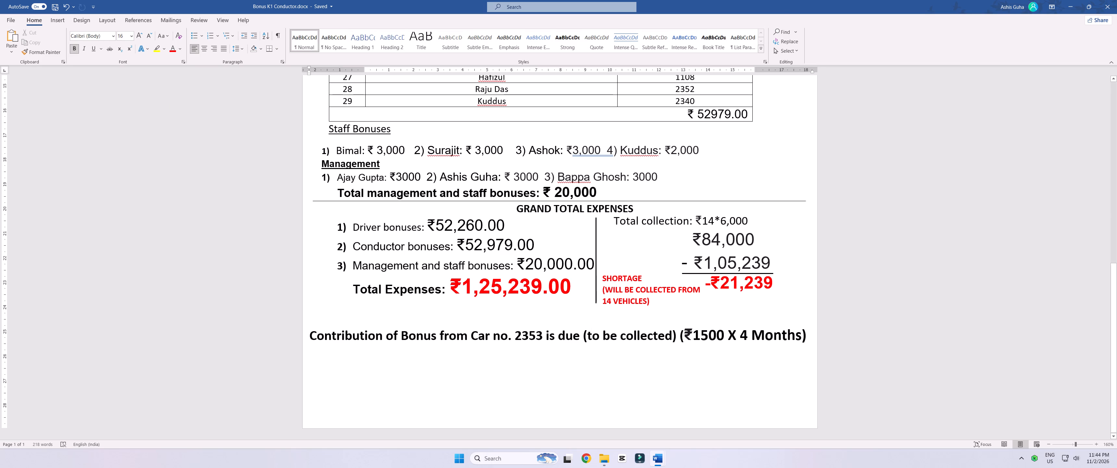
left_click(596, 264)
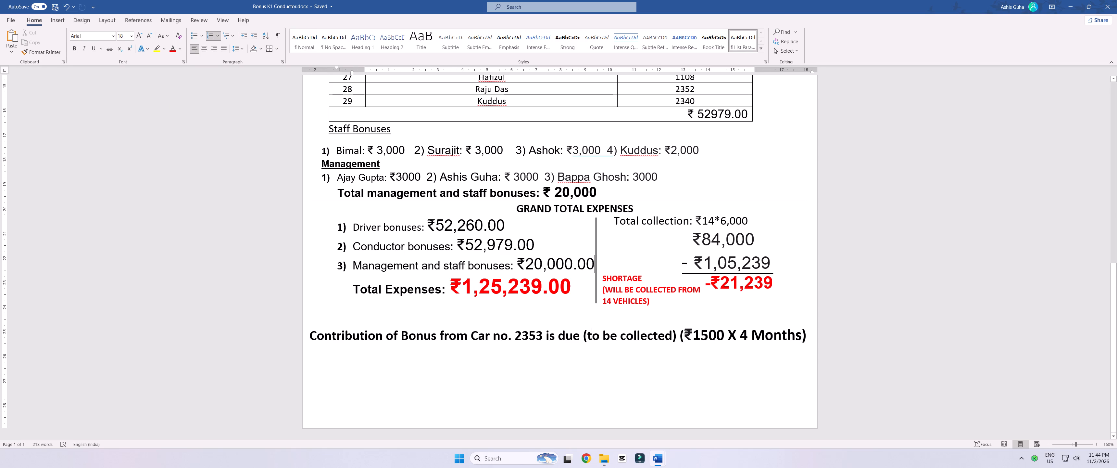
left_click(569, 286)
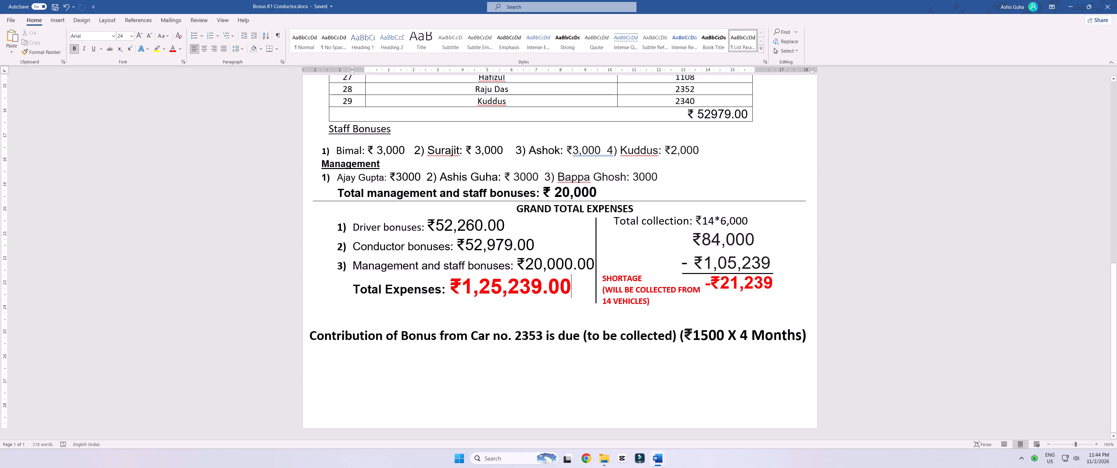
key("Return")
key("Return")
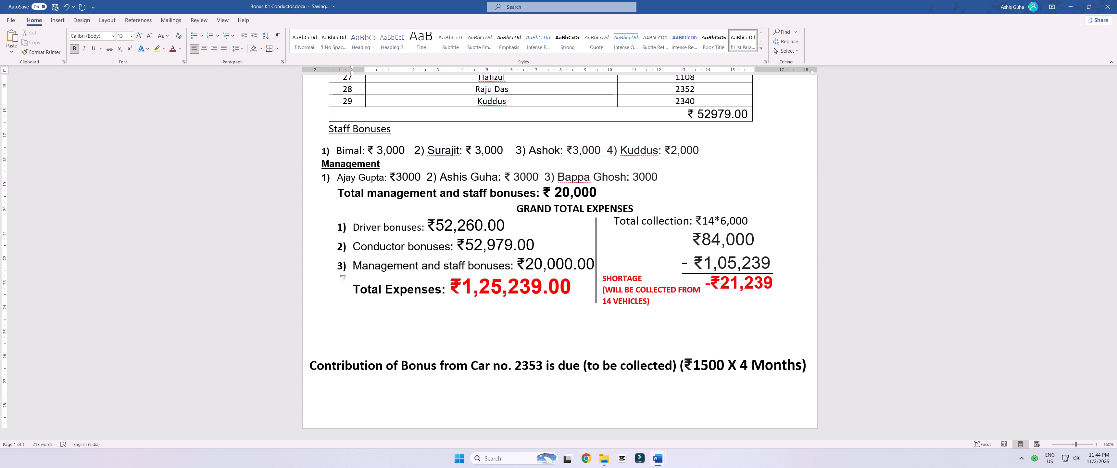
key("ctrl+z")
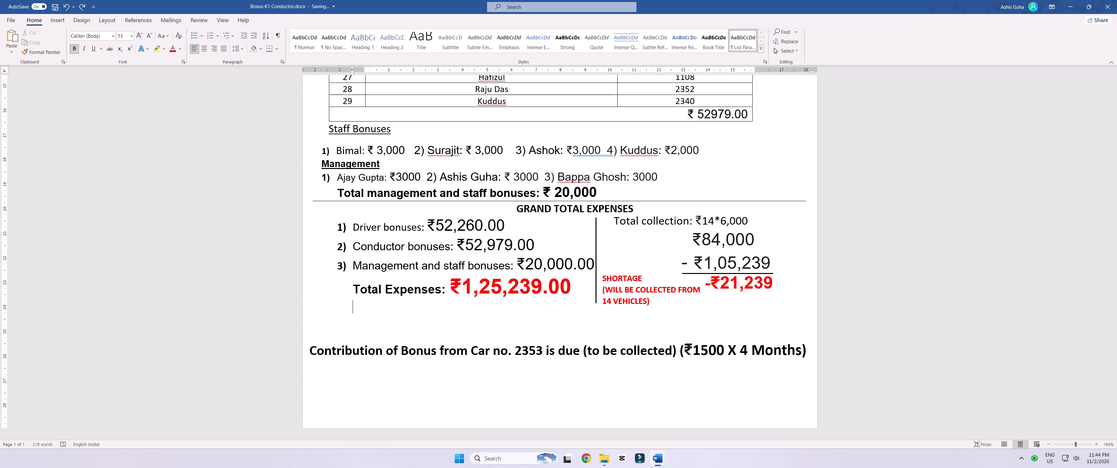
Begin a note below Total Expenses reading "**Management & Staff Bonuses".
type("**")
key("BackSpace")
key("BackSpace")
key("BackSpace")
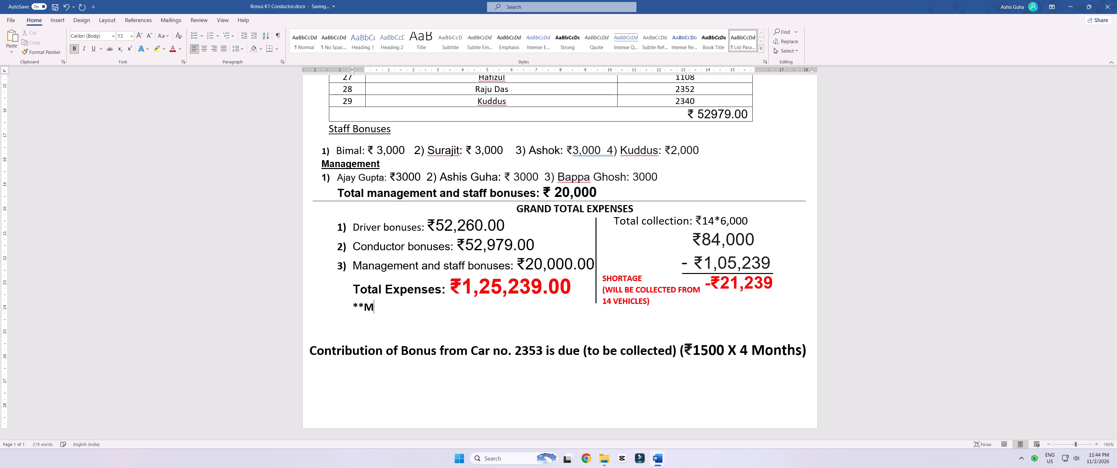
type("anagement")
key("space")
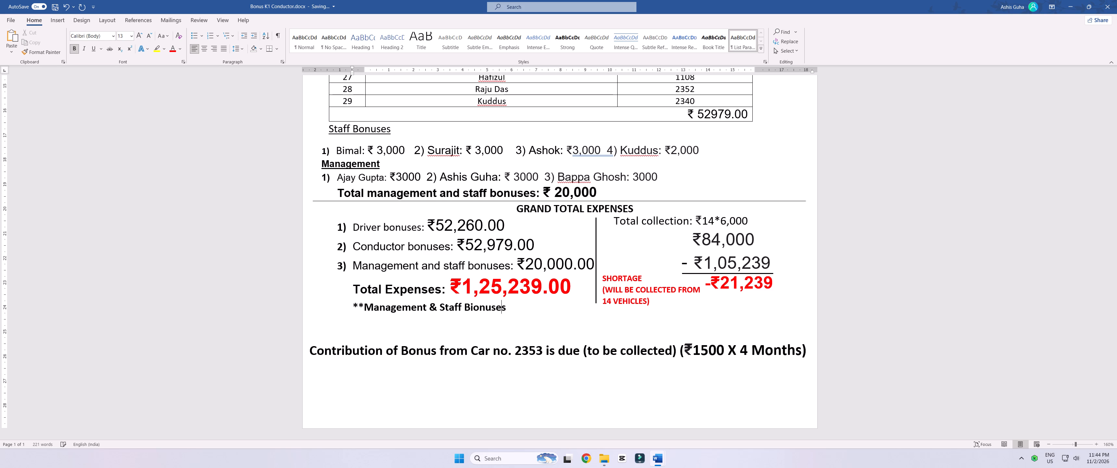
key("BackSpace")
key("BackSpace")
key("BackSpace")
key("BackSpace")
key("BackSpace")
key("BackSpace")
key("BackSpace")
type("onuses")
Continue the Management & Staff Bonuses note with "will be deducted".
key("space")
key("BackSpace")
key("space")
type("will be didcted")
key("space")
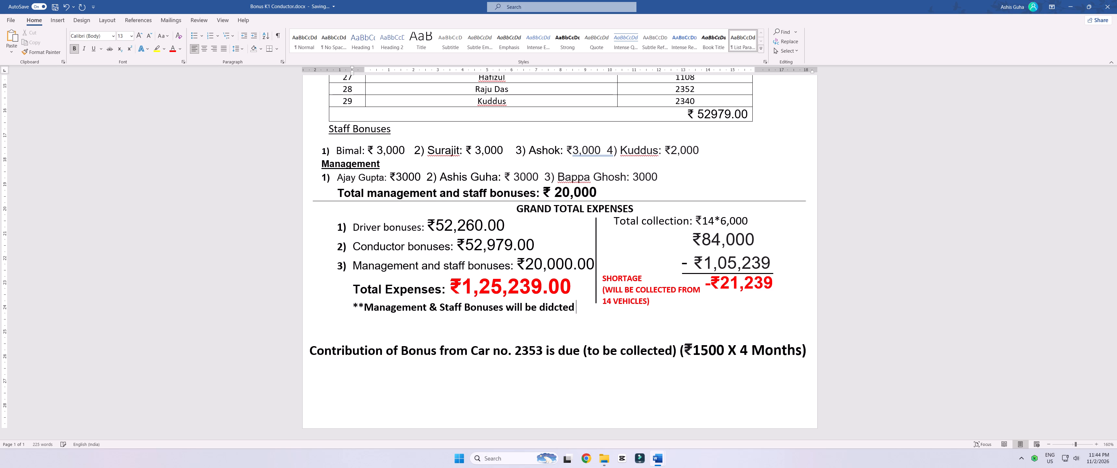
key("BackSpace")
key("BackSpace")
key("BackSpace")
key("BackSpace")
key("BackSpace")
key("BackSpace")
key("BackSpace")
type("educted form")
key("BackSpace")
key("BackSpace")
key("BackSpace")
key("BackSpace")
Continue the Management & Staff Bonuses note on a new line, indented with five spaces, with the words "From monthly".
key("Return")
type("from")
key("space")
key("BackSpace")
key("BackSpace")
key("BackSpace")
key("BackSpace")
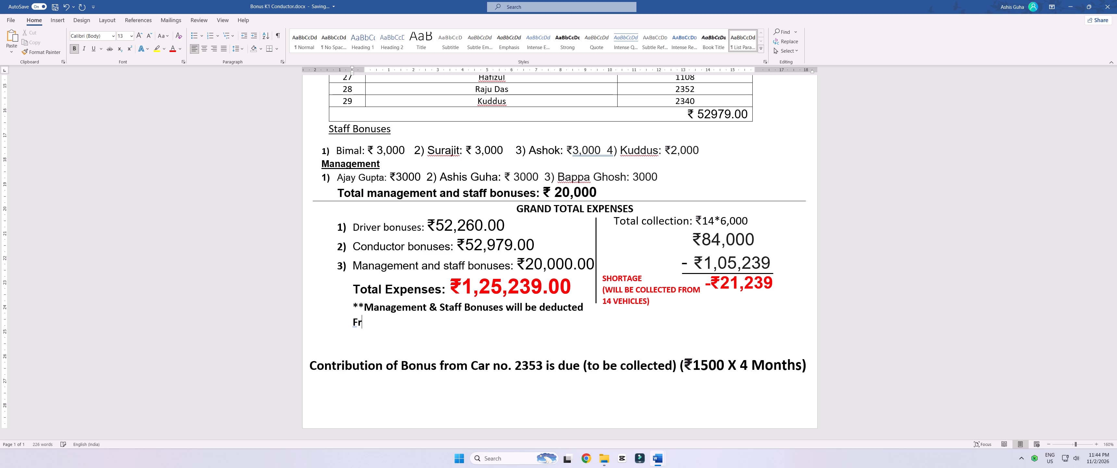
key("BackSpace")
key("space")
key("space")
key("space")
key("space")
key("space")
type("from monthly")
key("space")
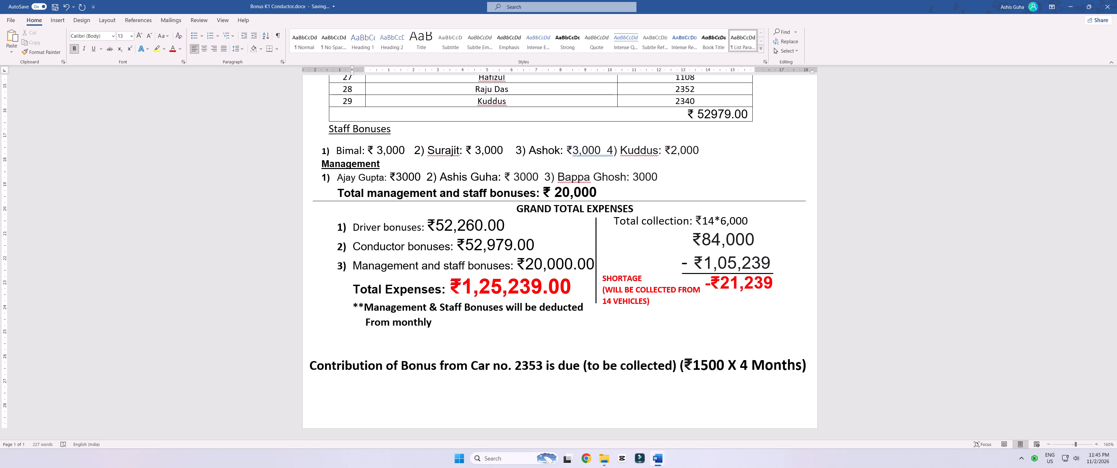
Complete the note's second line with "₹100 fund", reusing the rupee sign from the copied collection amount.
key("ctrl+v")
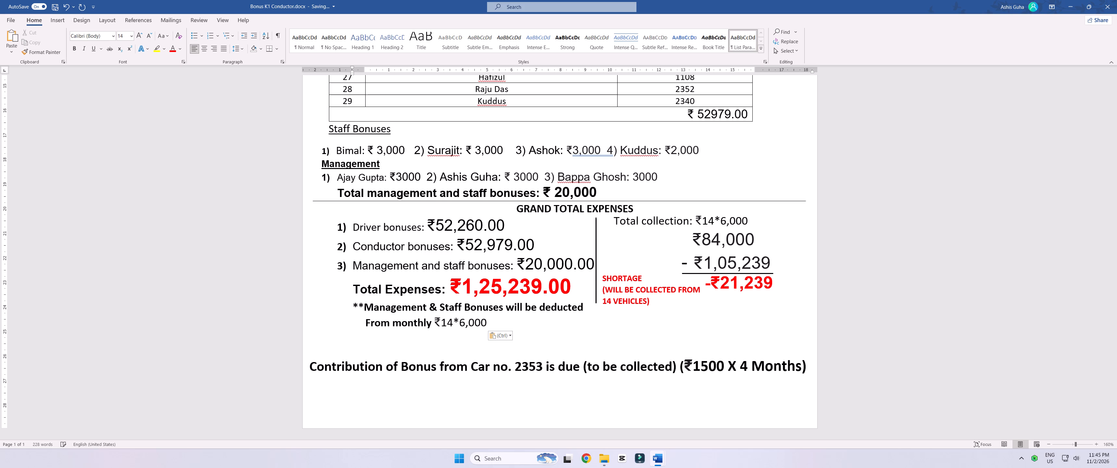
key("BackSpace")
key("BackSpace")
key("BackSpace")
key("BackSpace")
key("BackSpace")
key("BackSpace")
key("BackSpace")
type("00")
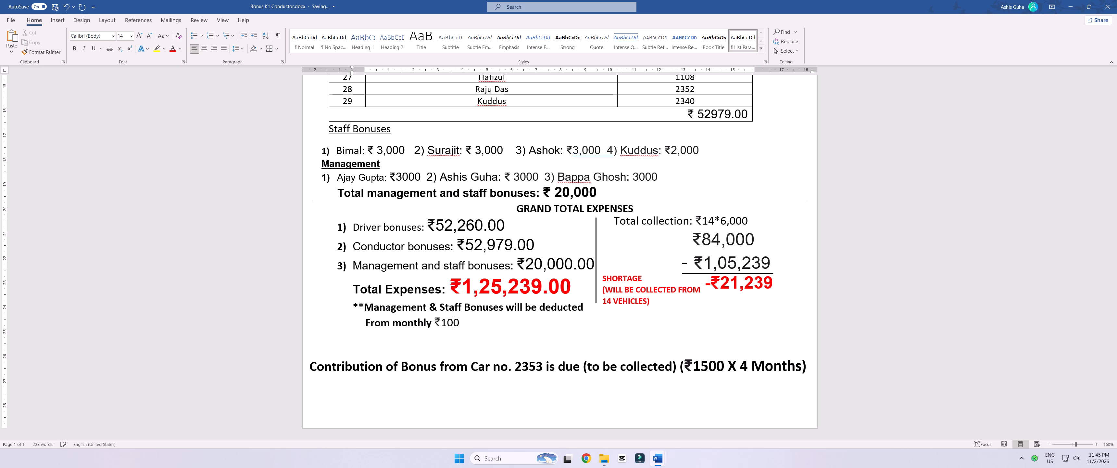
key("space")
type("fund")
Change the capital F of "From" in the note's second line to lowercase.
left_click(372, 321)
key("BackSpace")
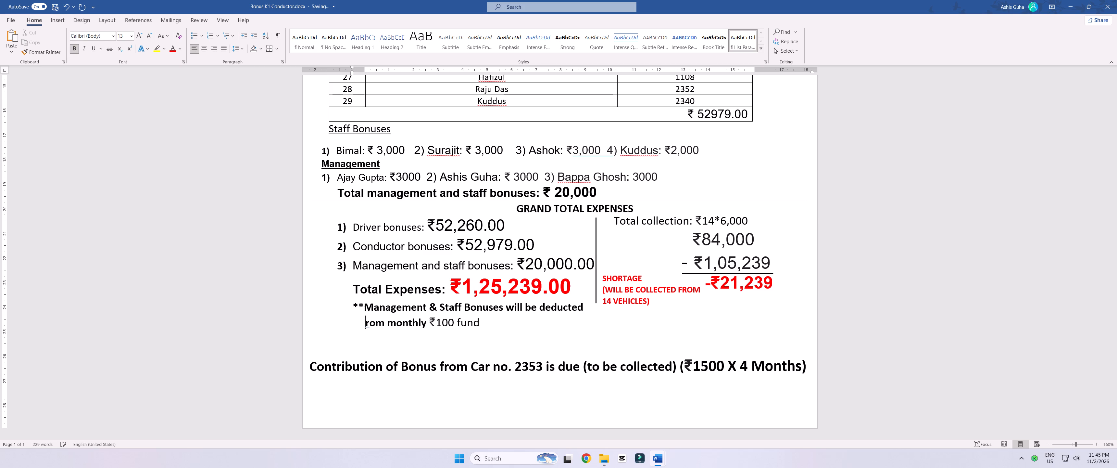
key("f")
left_click(490, 372)
Remove the blank line between the bonus deduction note and the car no. 2353 contribution line.
left_click(510, 324)
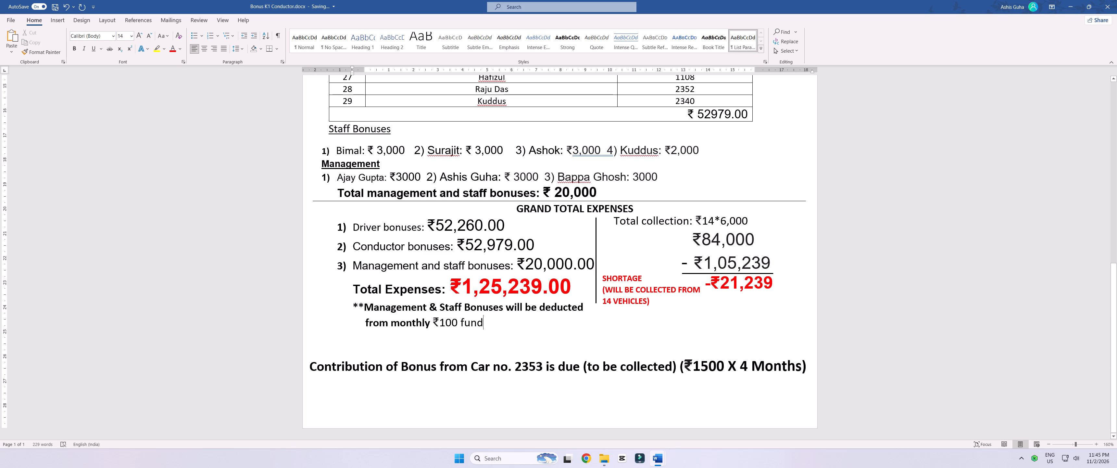
key("Delete")
Print 10 copies on the EPSON L3210 Series after checking the printer properties, keeping the small margins.
left_click(12, 24)
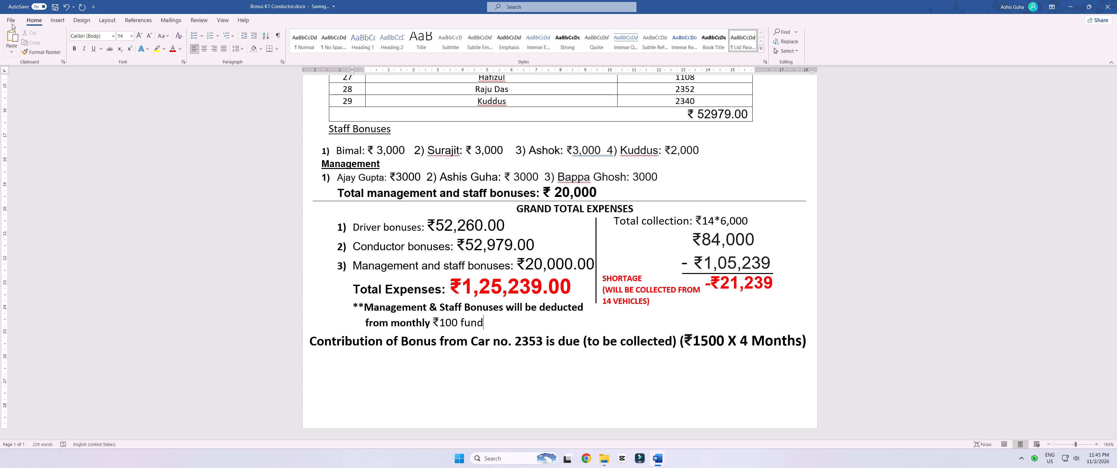
left_click(33, 146)
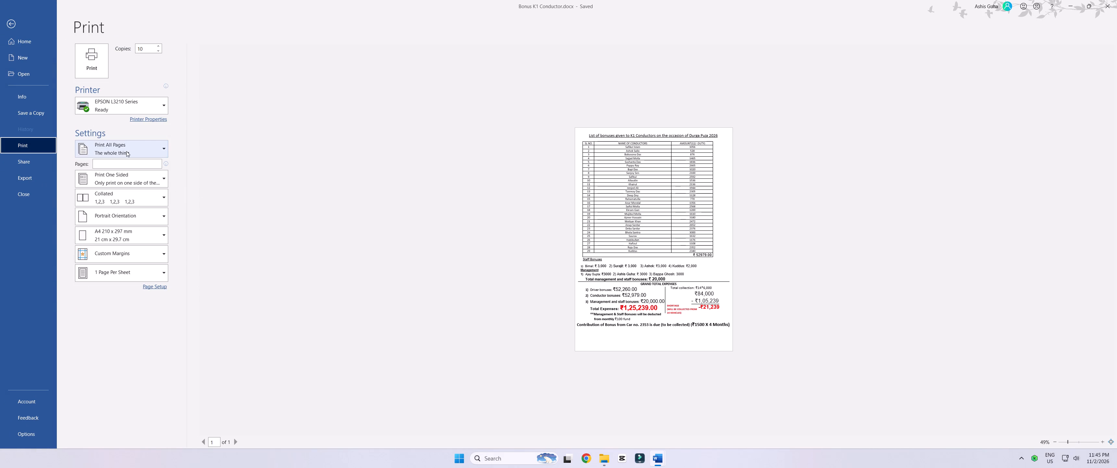
left_click(140, 118)
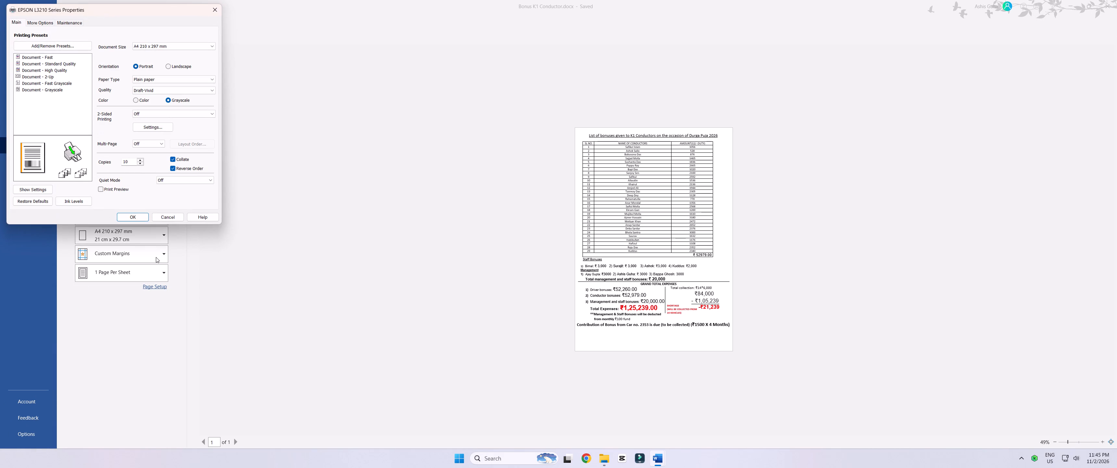
left_click(132, 217)
left_click(92, 56)
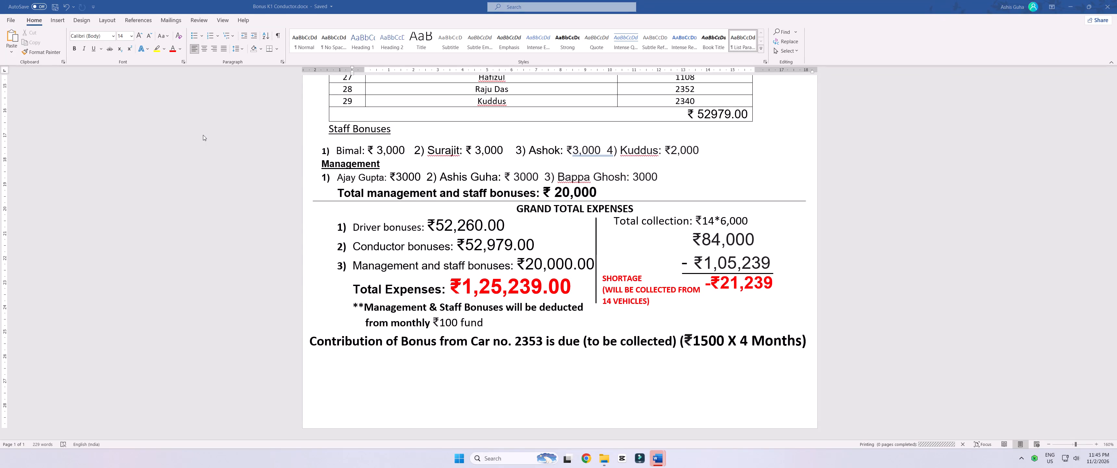
left_click_drag(336, 201, 546, 251)
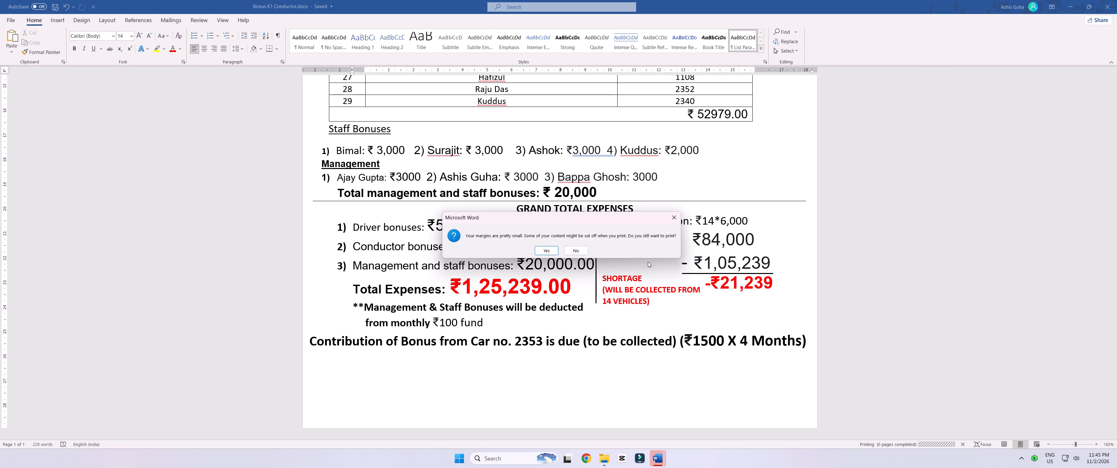
left_click(543, 251)
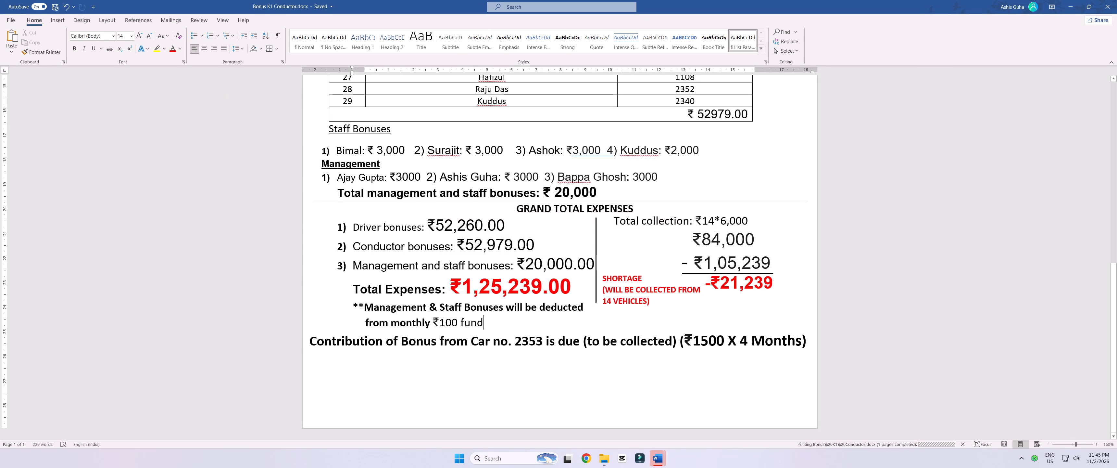
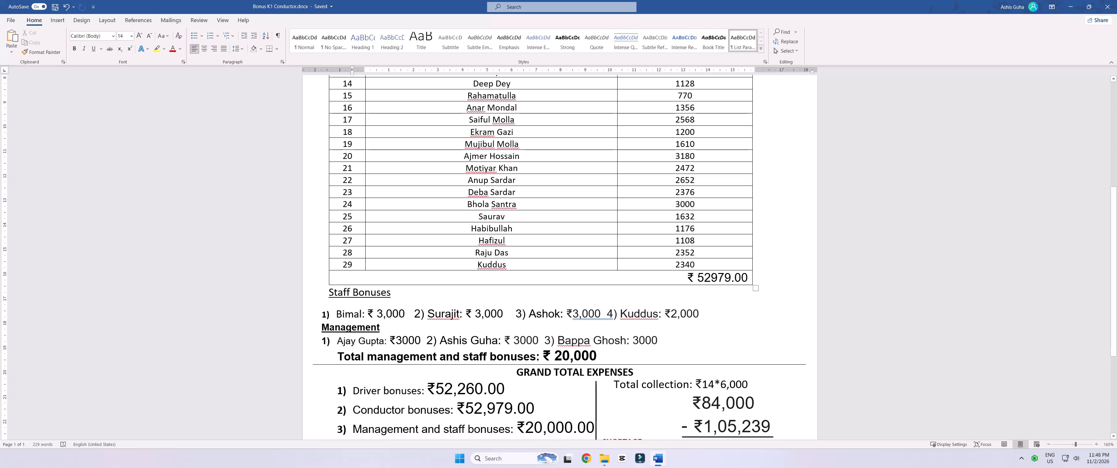
Close the Bonus K1 Conductor document and the Bonus Drivers K1 document.
left_click(1116, 0)
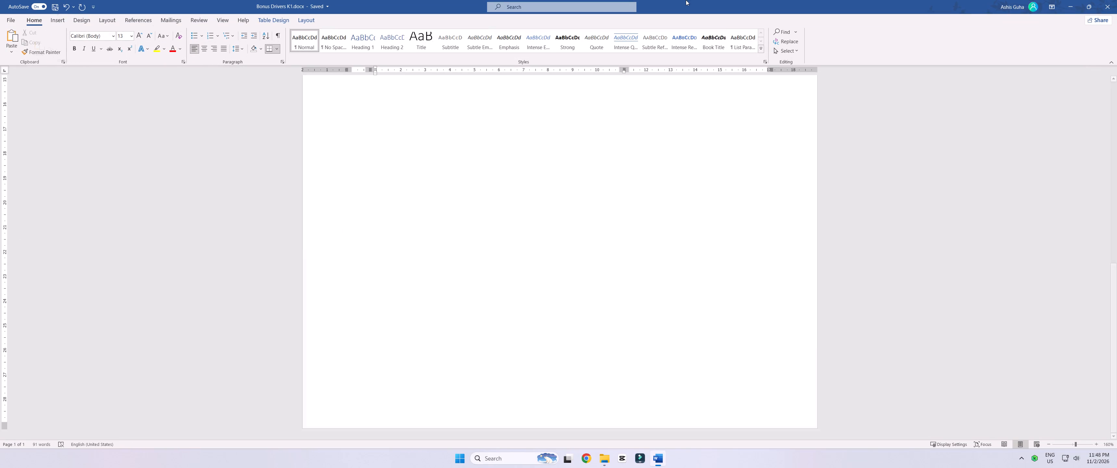
scroll(671, 195, "up", 12)
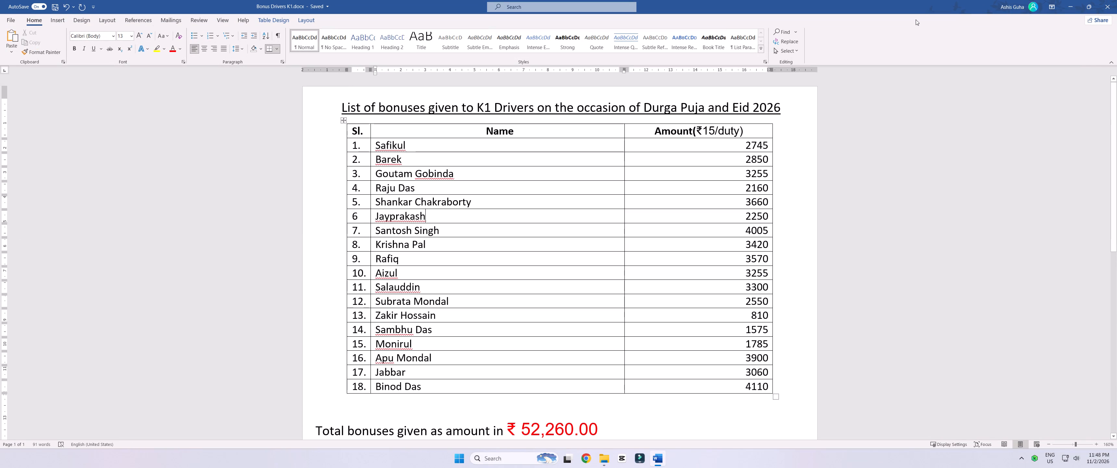
left_click(1116, 0)
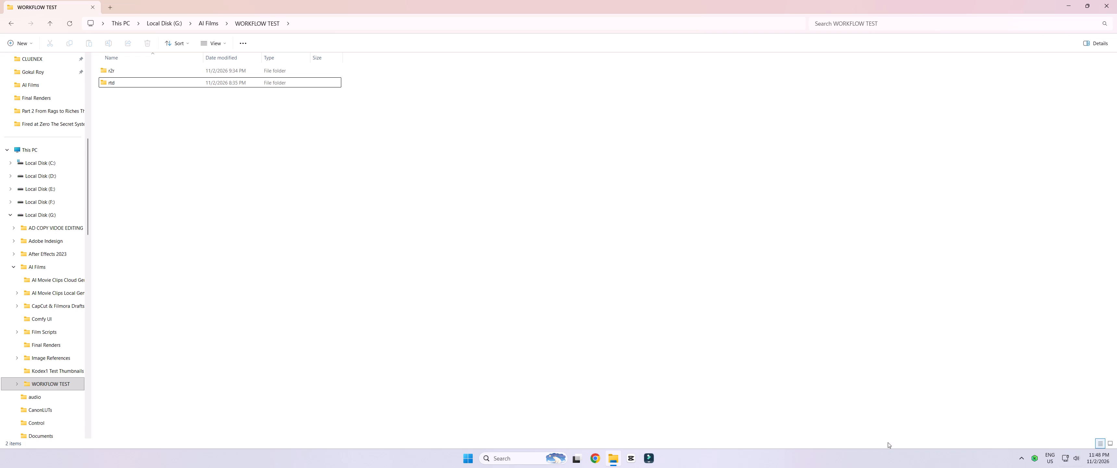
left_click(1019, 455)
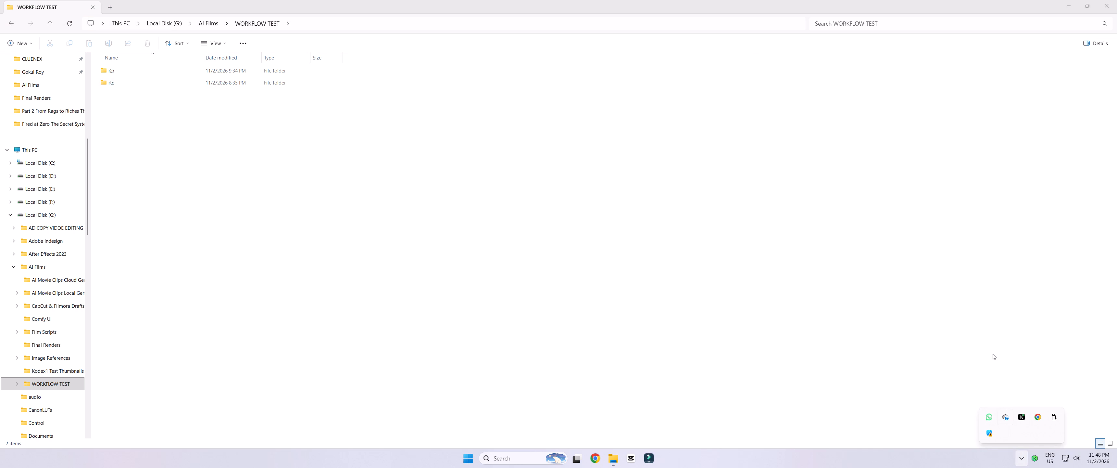